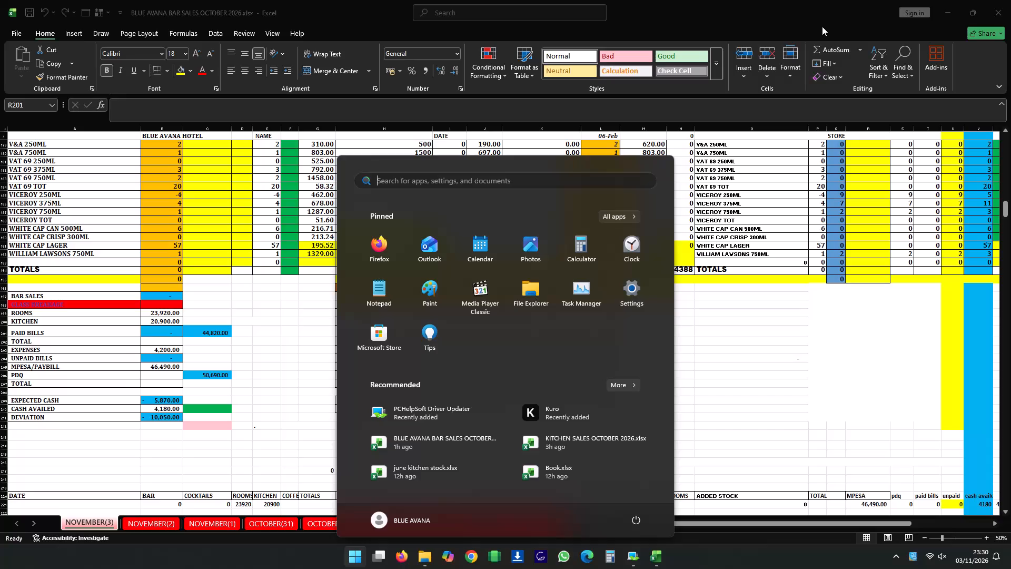
# Minimize the bar sales workbook to bring up the KITCHEN SALES OCTOBER 2026 workbook.
pyautogui.click(781, 415)
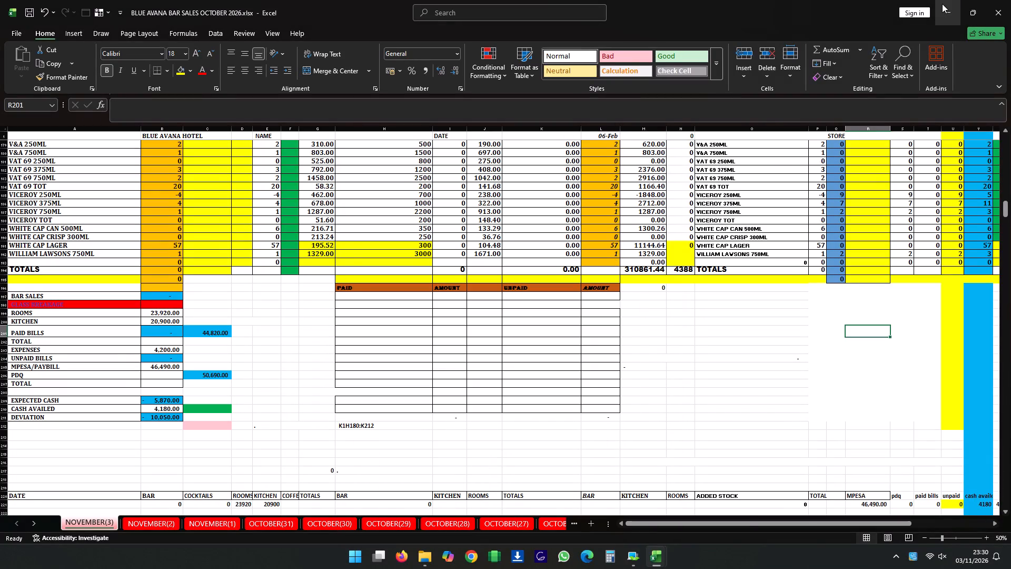
pyautogui.click(942, 4)
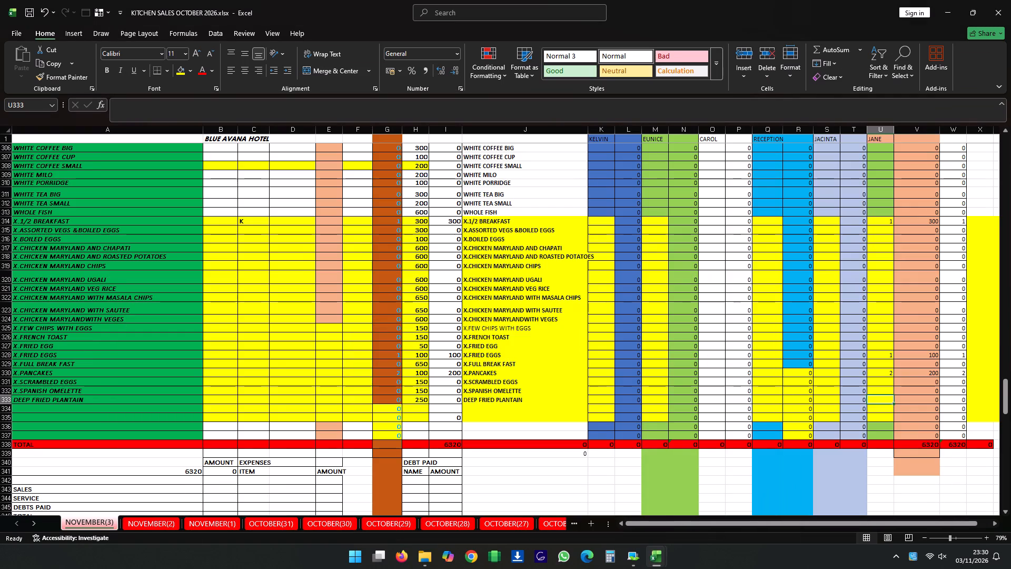
# Select cell O6 in the CAROL column, on the 1/2 KG MUTTON row of the NOVEMBER(3) sheet.
pyautogui.scroll(20, 471, 478)
pyautogui.scroll(15, 471, 478)
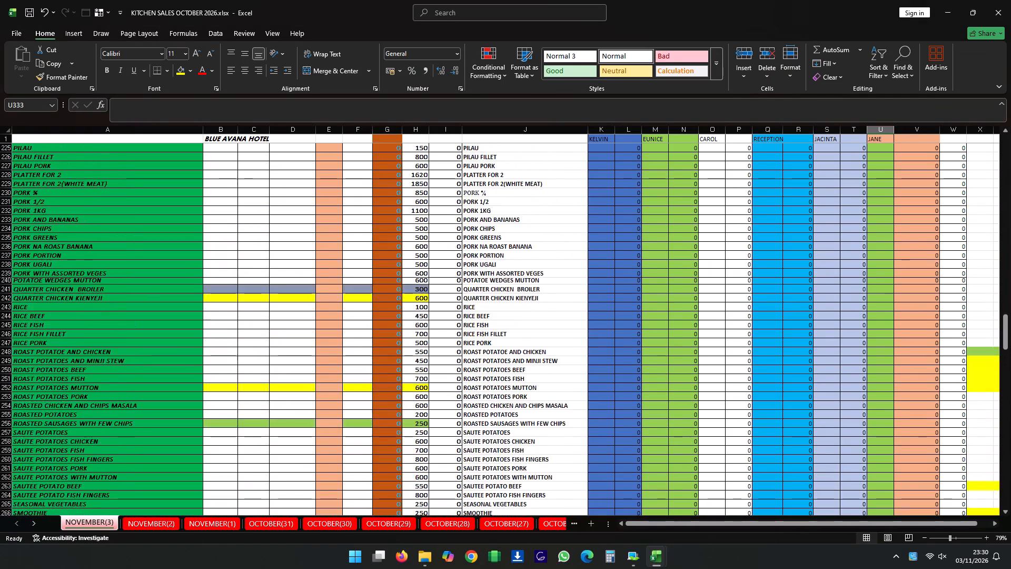
pyautogui.scroll(20, 455, 438)
pyautogui.scroll(20, 455, 438)
pyautogui.scroll(5, 455, 438)
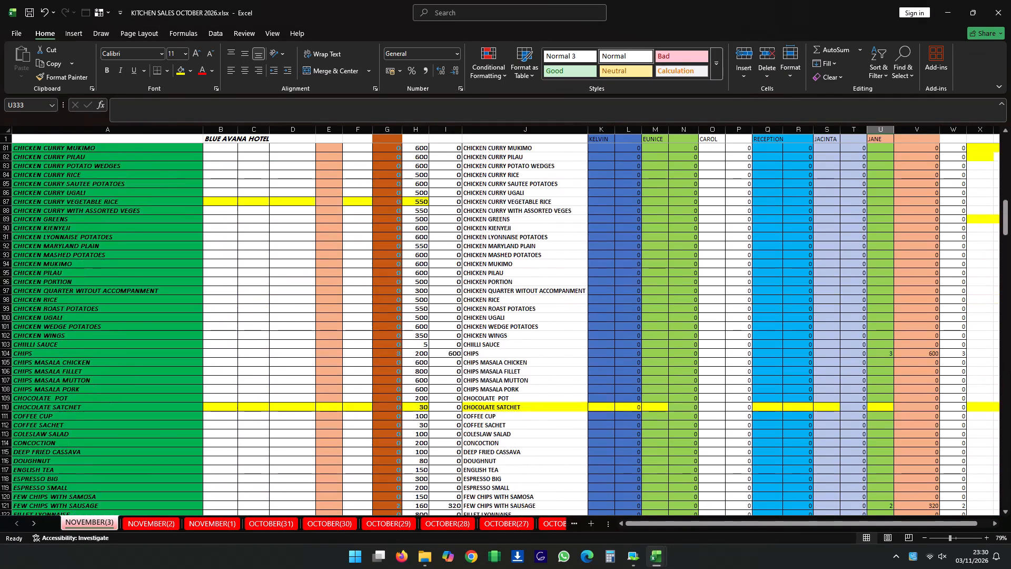
pyautogui.scroll(20, 572, 387)
pyautogui.scroll(3, 572, 387)
pyautogui.scroll(6, 585, 326)
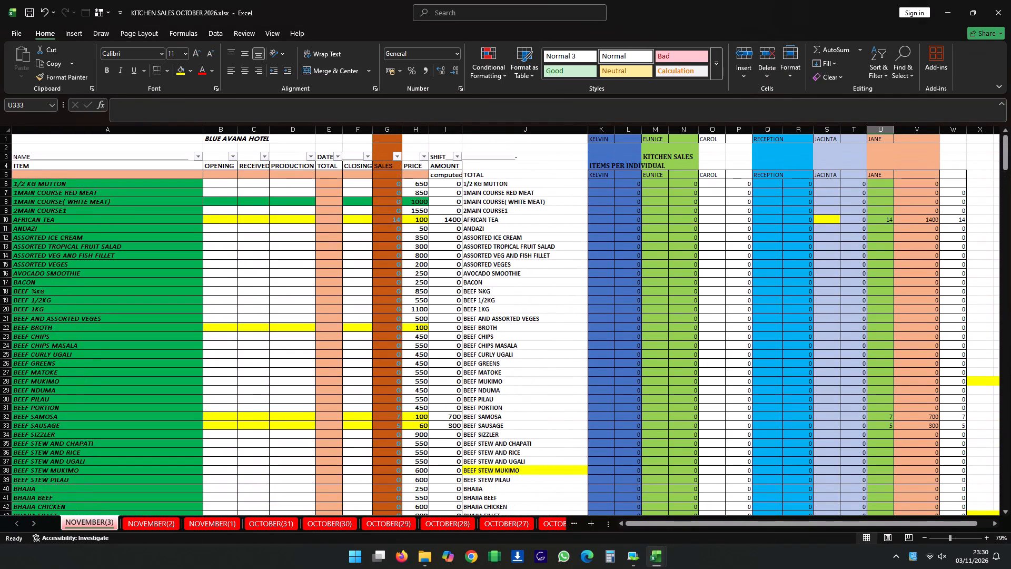
pyautogui.click(710, 181)
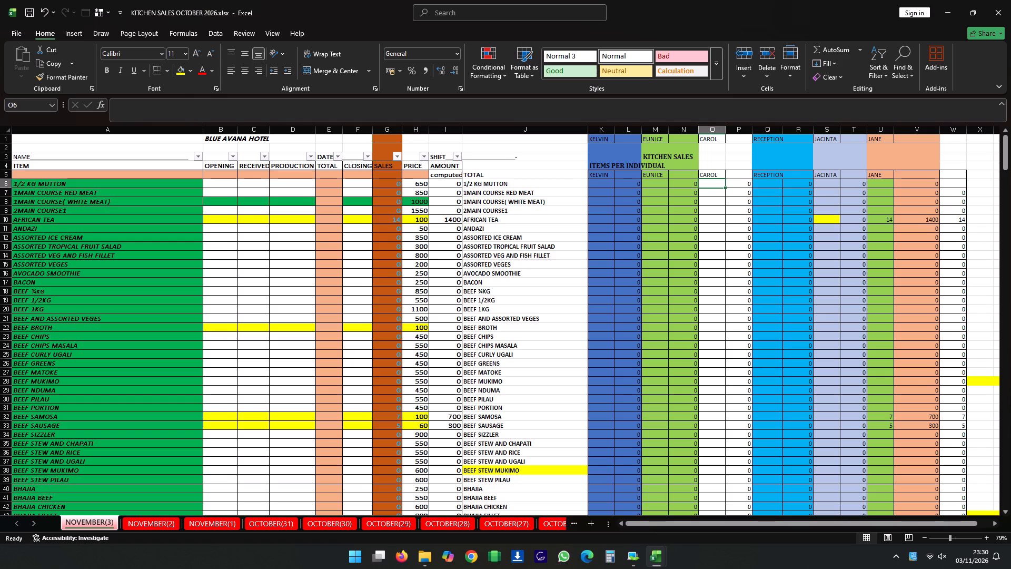
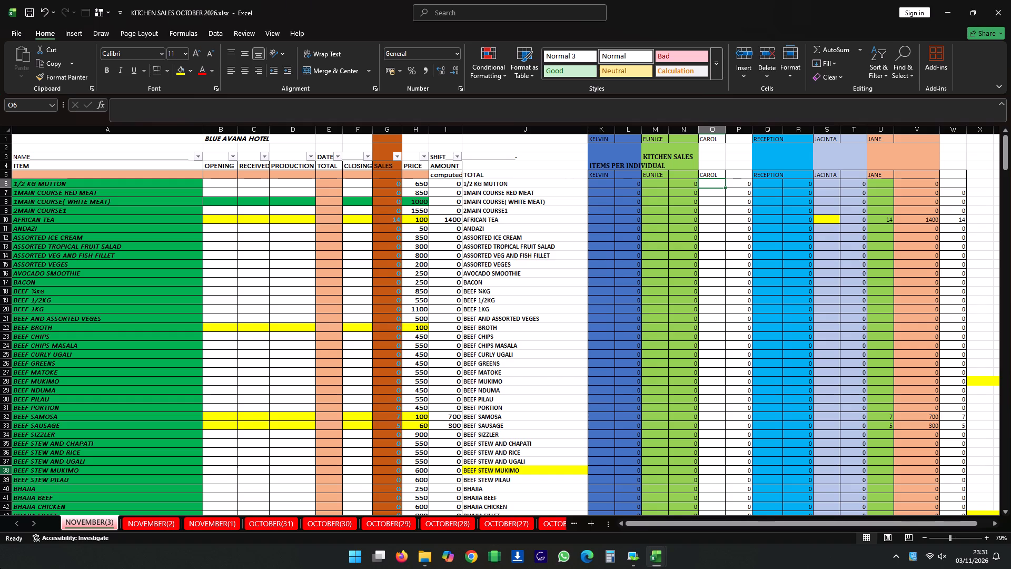
# Enter a quantity of 6 for AFRICAN TEA in the CAROL column.
pyautogui.press('Down')
pyautogui.press('Down')
pyautogui.press('Down')
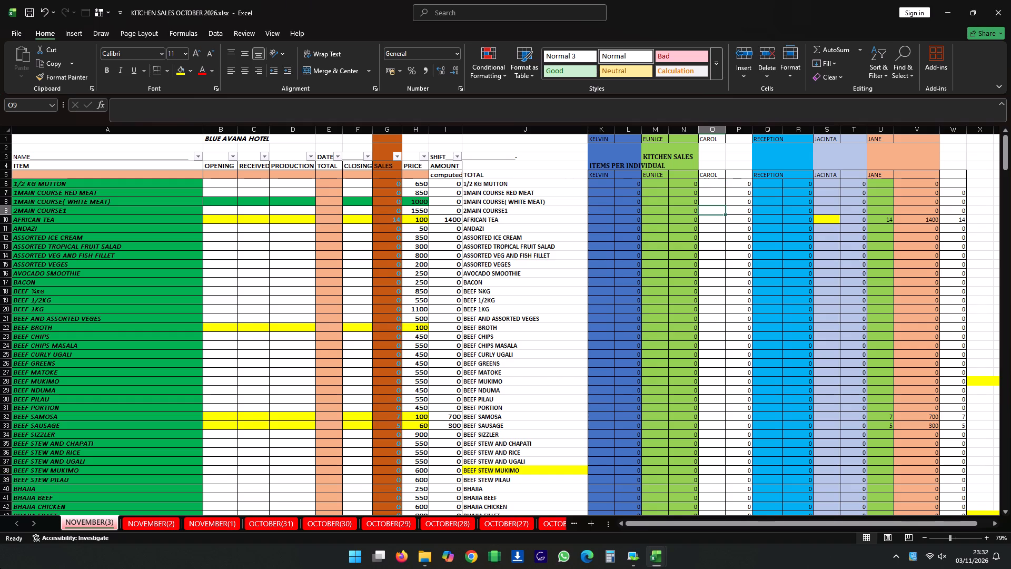
pyautogui.press('Down')
pyautogui.press('Down')
pyautogui.press('Up')
pyautogui.press('6')
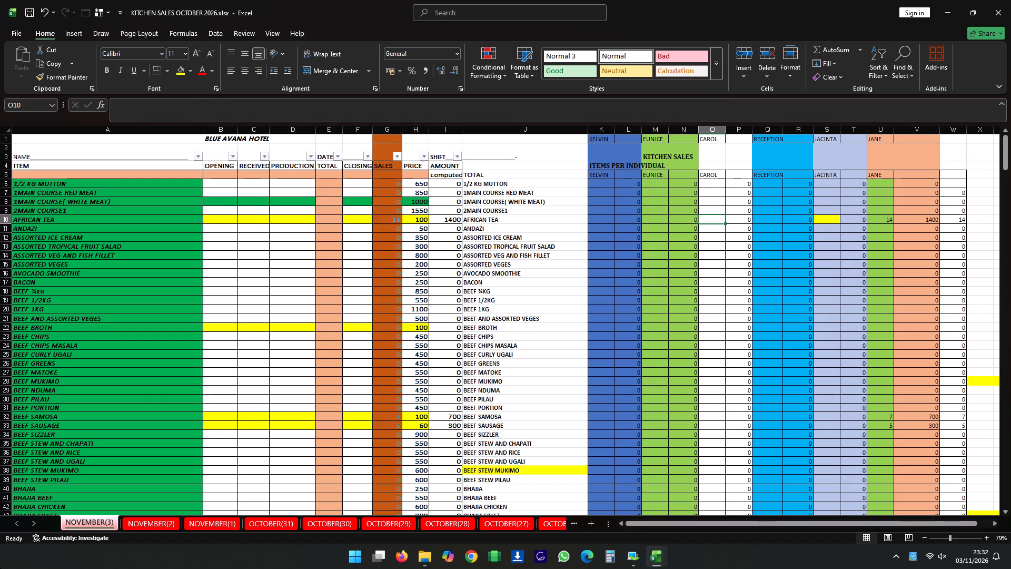
pyautogui.press('Down')
pyautogui.press('Up')
# Enter a quantity of 1 for ASSORTED VEGES in the CAROL column.
pyautogui.press('Down')
pyautogui.press('Down')
pyautogui.press('Down')
pyautogui.press('Down')
pyautogui.press('Down')
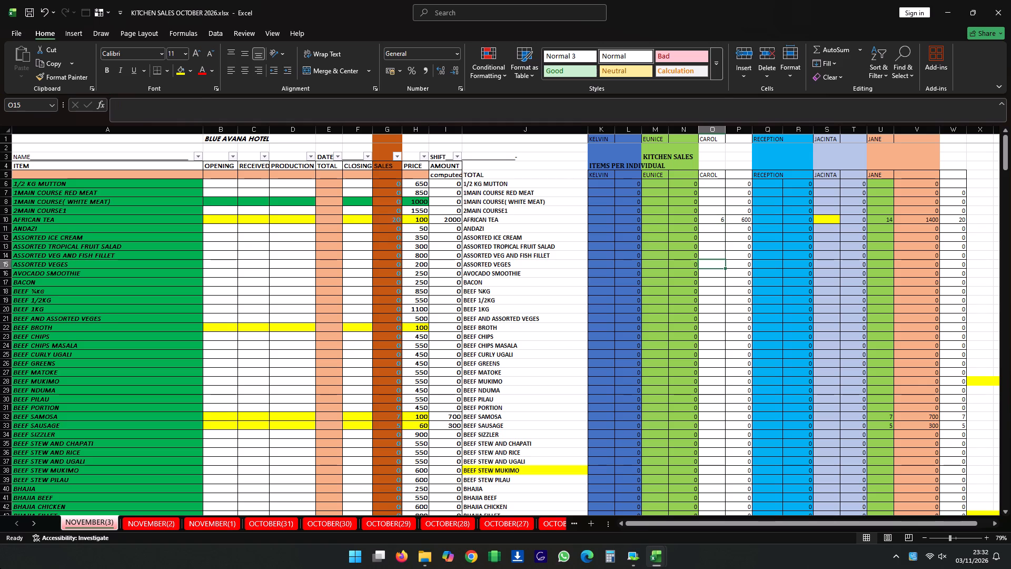
pyautogui.press('1')
pyautogui.press('Down')
pyautogui.press('Up')
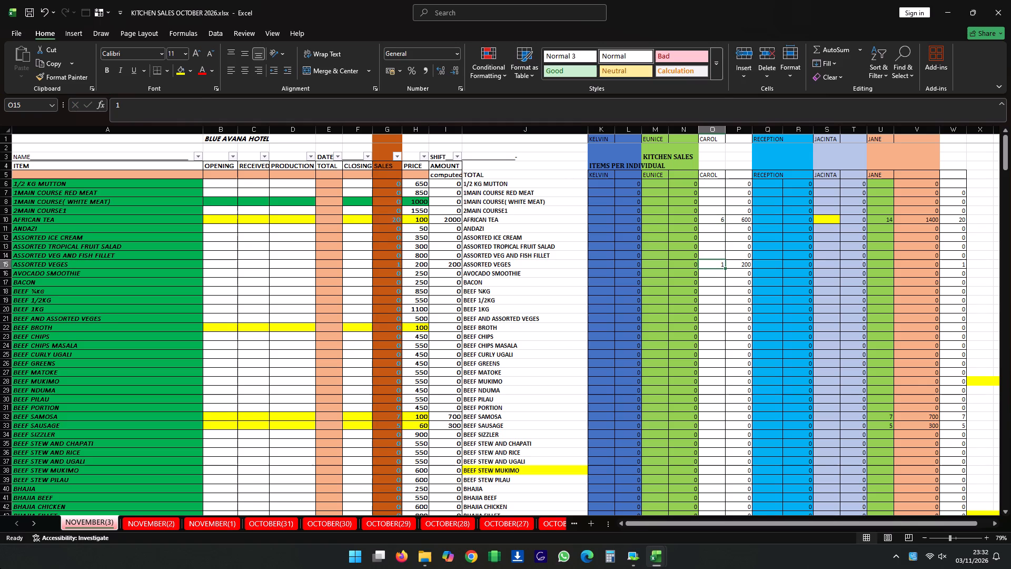
# Enter a quantity of 2 for BEEF BROTH in the CAROL column.
pyautogui.press('Down')
pyautogui.press('Down')
pyautogui.press('Down')
pyautogui.press('Down')
pyautogui.press('Down')
pyautogui.press('Down')
pyautogui.press('Down')
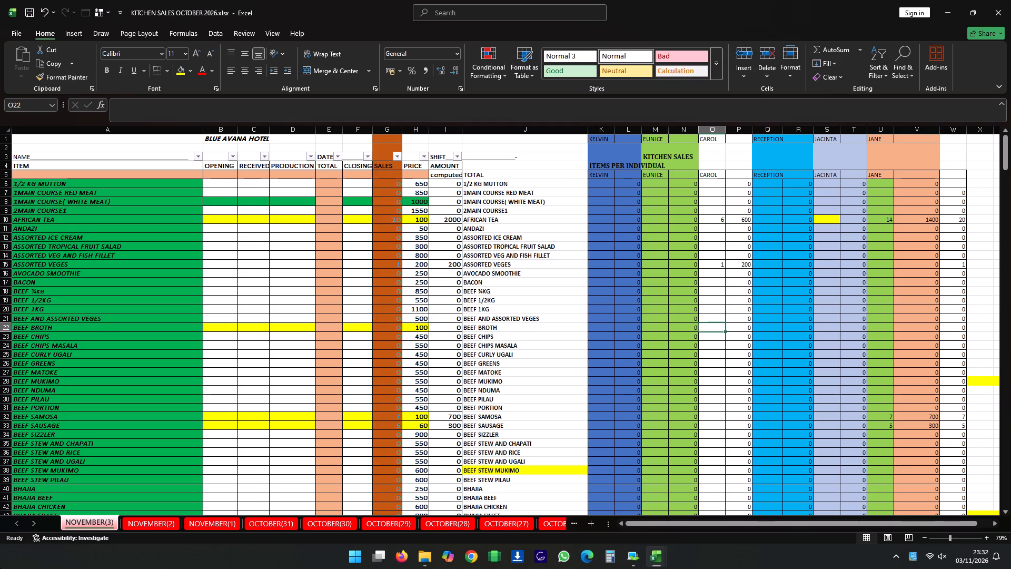
pyautogui.press('2')
pyautogui.press('Down')
pyautogui.press('Up')
# Enter a quantity of 3 for BEEF SAMOSA in the CAROL column.
pyautogui.press('Down')
pyautogui.press('Down')
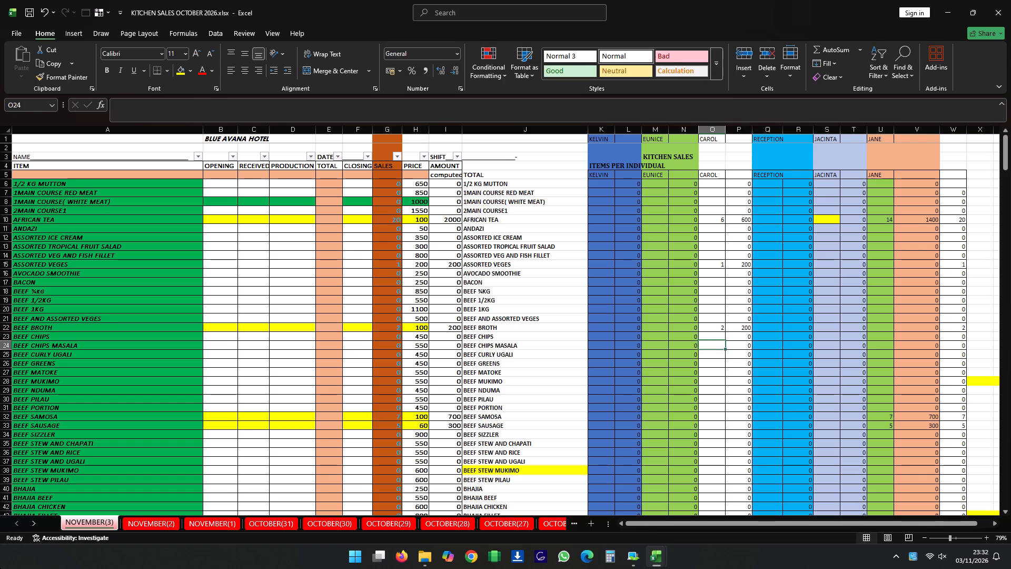
pyautogui.press('Down')
pyautogui.press('Down')
pyautogui.press('Down')
pyautogui.press('Down')
pyautogui.press('Down')
pyautogui.press('Down')
pyautogui.press('Down')
pyautogui.press('Down')
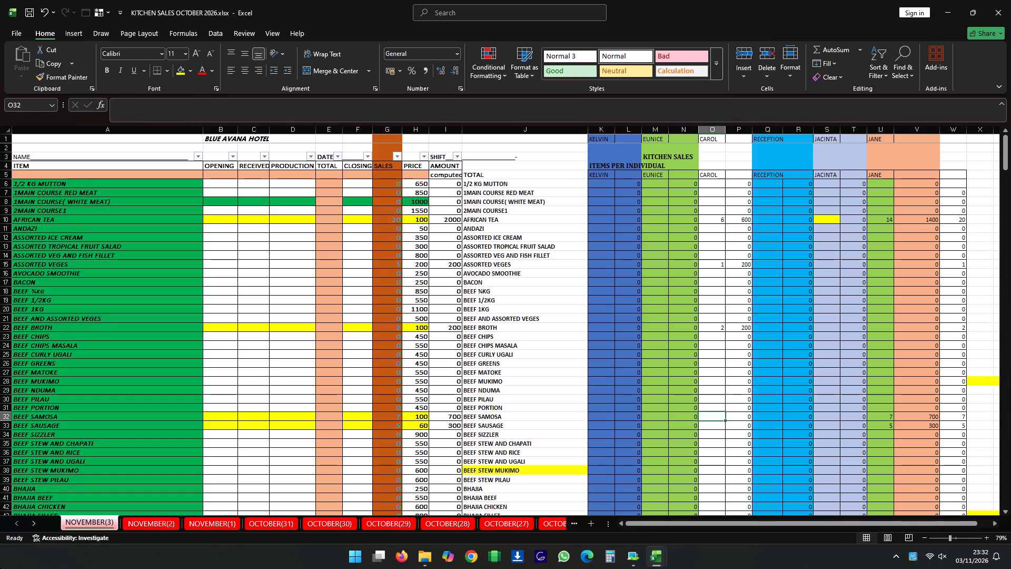
pyautogui.press('3')
pyautogui.press('Down')
pyautogui.press('Up')
# Enter a quantity of 1 for CAPPUCCINO SMALL in the CAROL column.
pyautogui.press('Down')
pyautogui.press('Down')
pyautogui.press('Down')
pyautogui.press('Down')
pyautogui.press('Down')
pyautogui.press('Down')
pyautogui.press('Down')
pyautogui.press('Down')
pyautogui.press('Down')
pyautogui.press('Down')
pyautogui.press('Down')
pyautogui.press('Down')
pyautogui.press('Down')
pyautogui.press('Down')
pyautogui.press('Down')
pyautogui.press('Down')
pyautogui.press('Down')
pyautogui.press('Down')
pyautogui.press('Down')
pyautogui.press('Down')
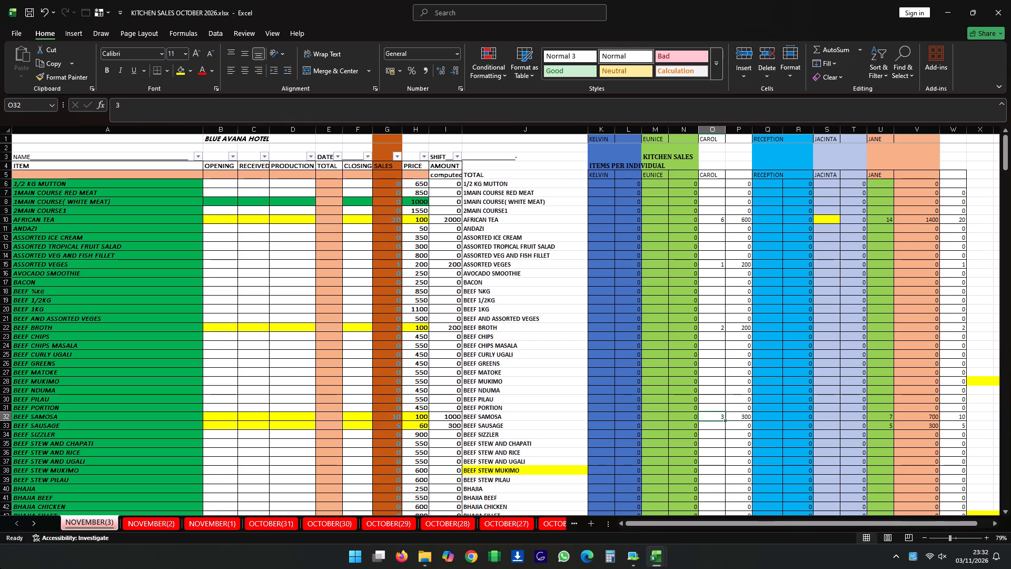
pyautogui.press('Up')
pyautogui.press('Up')
pyautogui.press('Up')
pyautogui.press('Up')
pyautogui.press('Up')
pyautogui.press('Up')
pyautogui.press('Up')
pyautogui.press('Up')
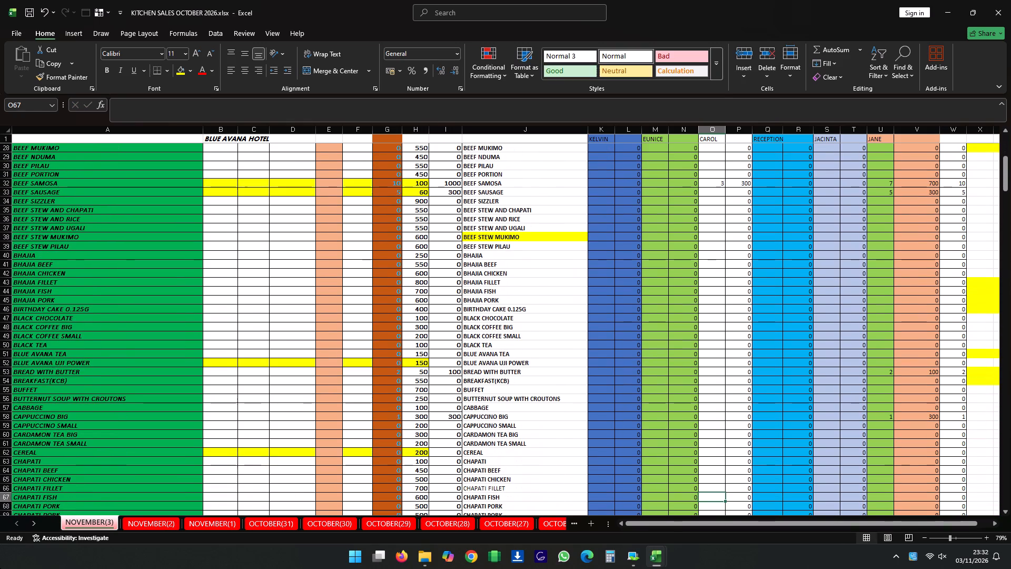
pyautogui.press('Up')
pyautogui.press('1')
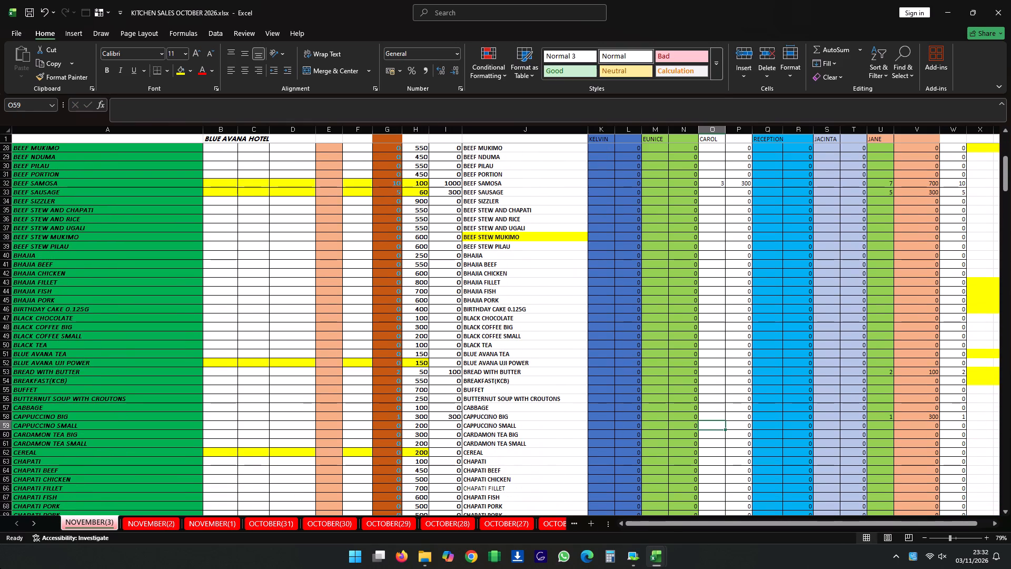
pyautogui.press('Down')
pyautogui.press('Up')
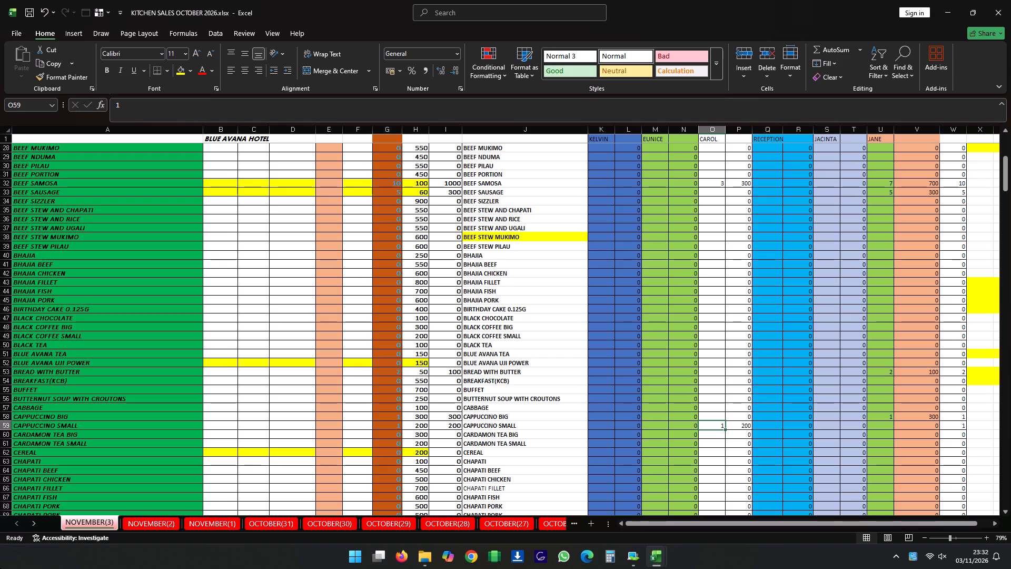
# Enter a quantity of 1 for plain CHAPATI in the CAROL column.
pyautogui.press('Down')
pyautogui.press('Down')
pyautogui.press('Down')
pyautogui.press('Down')
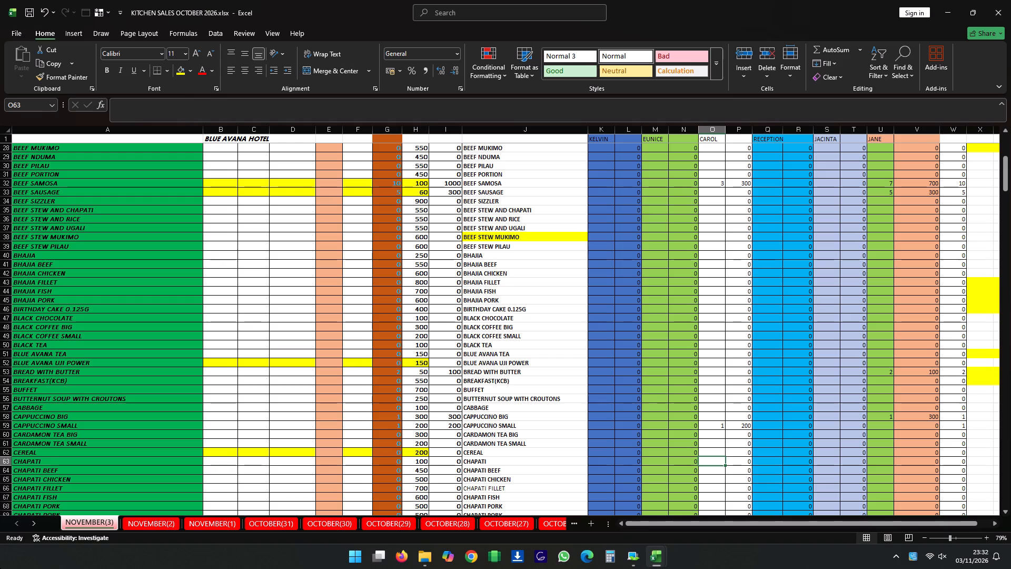
pyautogui.press('1')
pyautogui.press('Down')
pyautogui.press('Up')
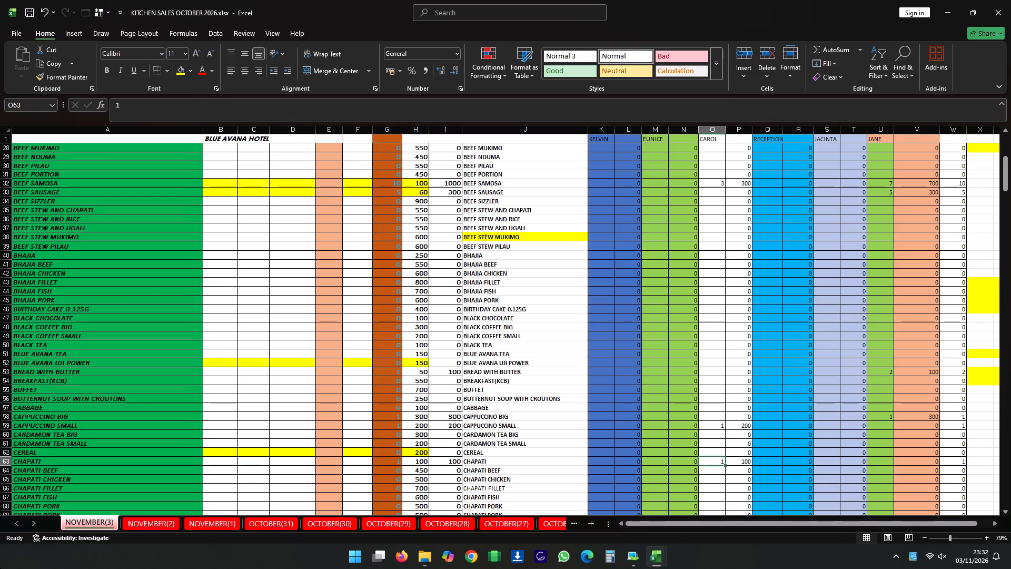
# Enter a quantity of 1 in the CAROL column for the first CHAPATI PORK row, row 68.
pyautogui.press('Down')
pyautogui.press('Down')
pyautogui.press('Down')
pyautogui.press('Down')
pyautogui.press('Down')
pyautogui.press('Down')
pyautogui.press('Down')
pyautogui.press('Down')
pyautogui.press('Down')
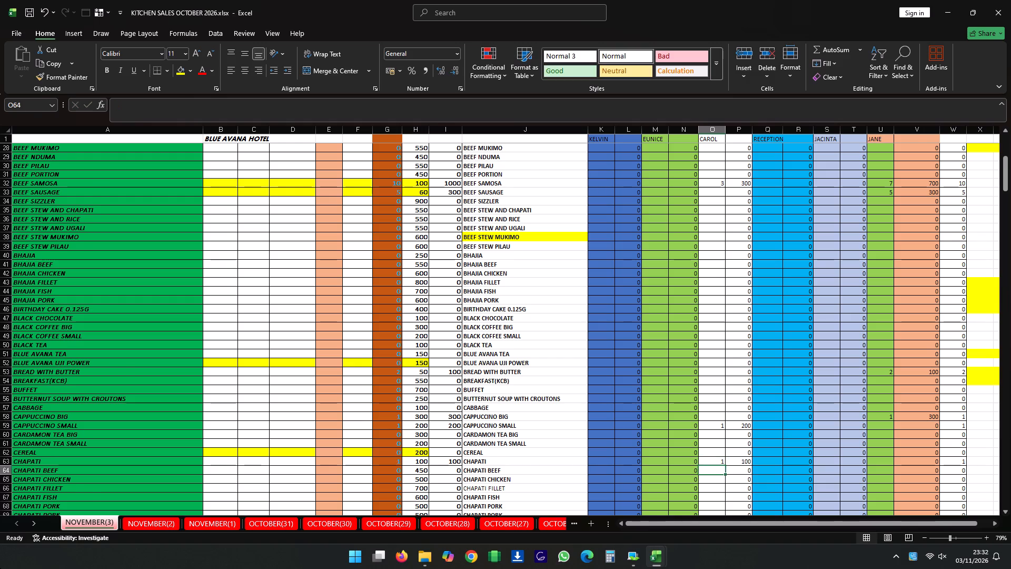
pyautogui.press('Up')
pyautogui.press('Up')
pyautogui.press('Up')
pyautogui.press('Up')
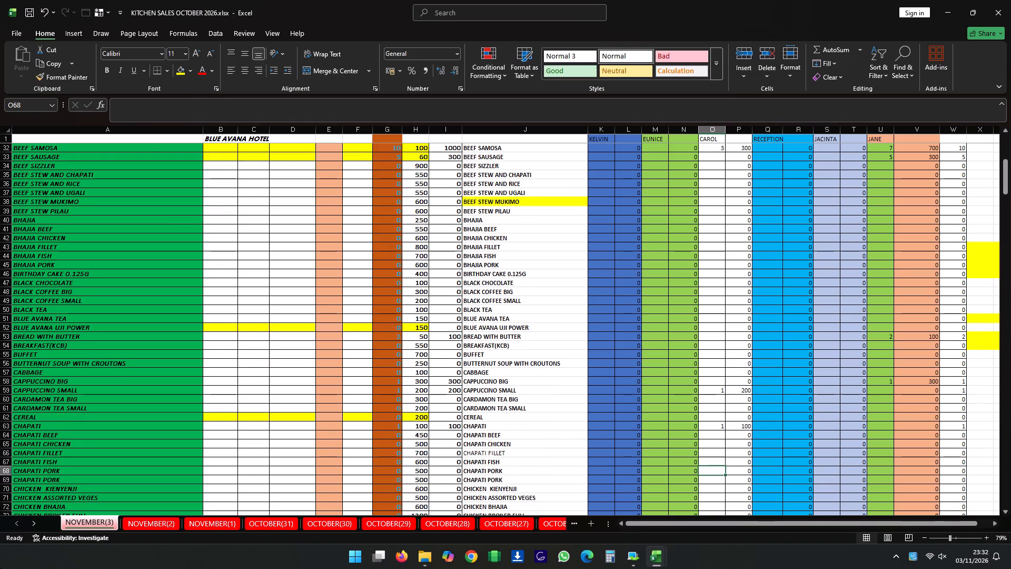
pyautogui.press('1')
pyautogui.press('Down')
pyautogui.press('Up')
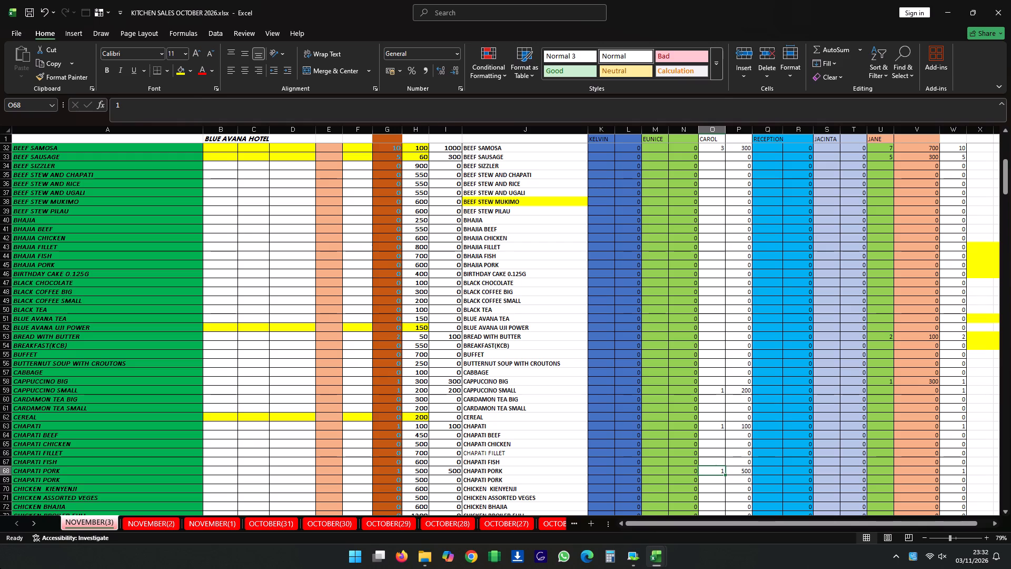
# Enter a quantity of 2 for CHICKEN CHIPS in the CAROL column, row 74.
pyautogui.press('Down')
pyautogui.press('Down')
pyautogui.press('Down')
pyautogui.press('Down')
pyautogui.press('Down')
pyautogui.press('Down')
pyautogui.press('Down')
pyautogui.press('Down')
pyautogui.press('Down')
pyautogui.press('Down')
pyautogui.press('Down')
pyautogui.press('Down')
pyautogui.press('Down')
pyautogui.press('Down')
pyautogui.press('Down')
pyautogui.press('Down')
pyautogui.press('Down')
pyautogui.press('Down')
pyautogui.press('Down')
pyautogui.press('Up')
pyautogui.press('Up')
pyautogui.press('Up')
pyautogui.press('Up')
pyautogui.press('Up')
pyautogui.press('Up')
pyautogui.press('Up')
pyautogui.press('Up')
pyautogui.press('Up')
pyautogui.press('Up')
pyautogui.press('Up')
pyautogui.press('Up')
pyautogui.press('Up')
pyautogui.press('Up')
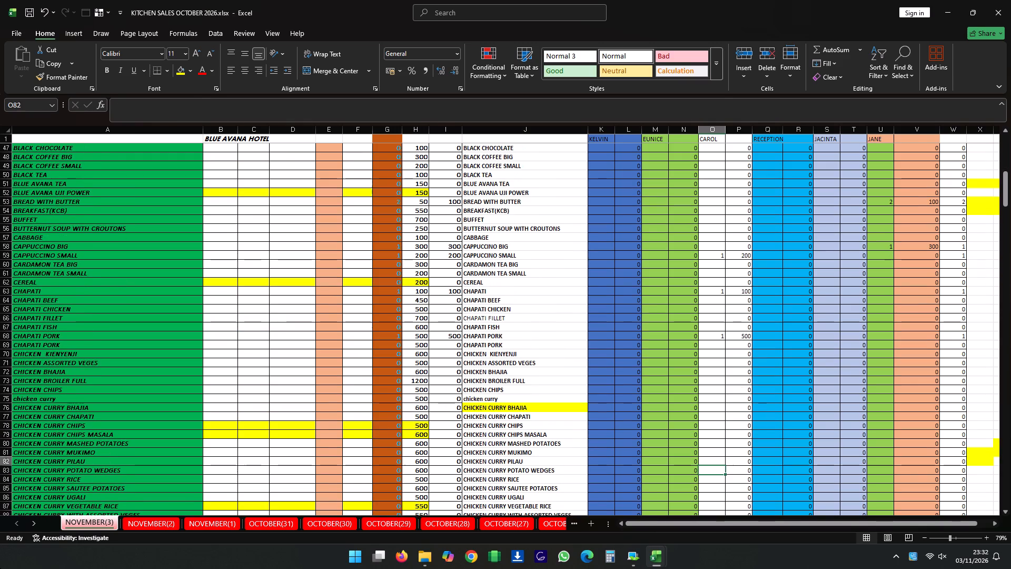
pyautogui.press('Down')
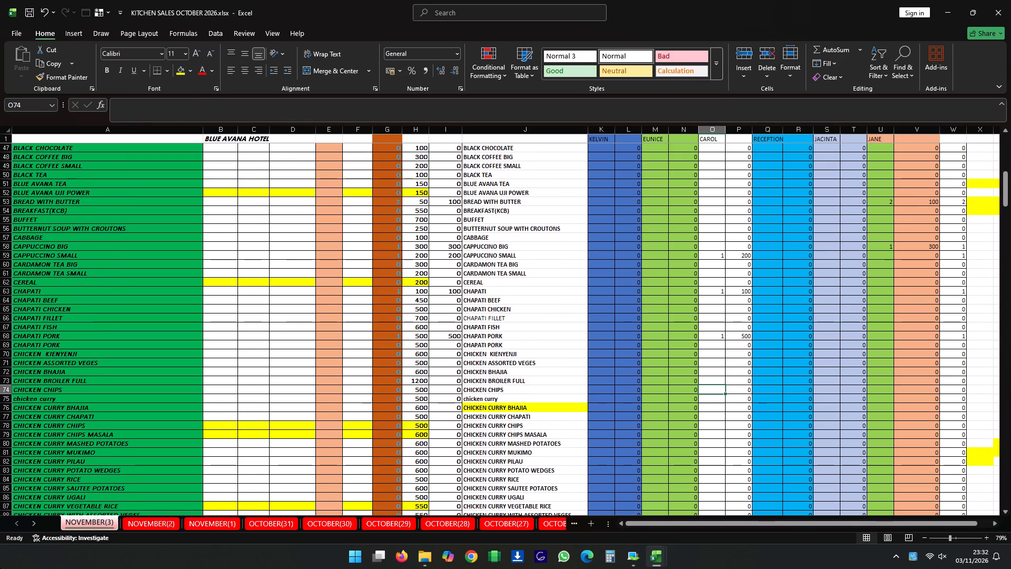
pyautogui.press('2')
pyautogui.press('Down')
pyautogui.press('Up')
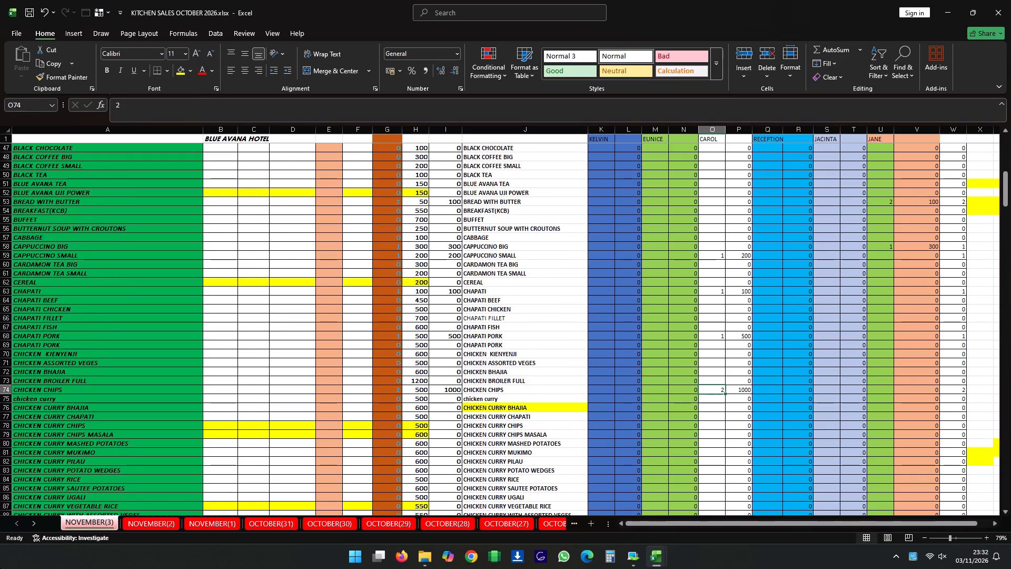
# Enter a quantity of 1 for CONCOCTION in the CAROL column, row 114.
pyautogui.press('Down')
pyautogui.press('Down')
pyautogui.press('Down')
pyautogui.press('Down')
pyautogui.press('Down')
pyautogui.press('Down')
pyautogui.press('Down')
pyautogui.press('Down')
pyautogui.press('Down')
pyautogui.press('Down')
pyautogui.press('Down')
pyautogui.press('Down')
pyautogui.press('Down')
pyautogui.press('Down')
pyautogui.press('Down')
pyautogui.press('Down')
pyautogui.press('Down')
pyautogui.press('Down')
pyautogui.press('Down')
pyautogui.press('Down')
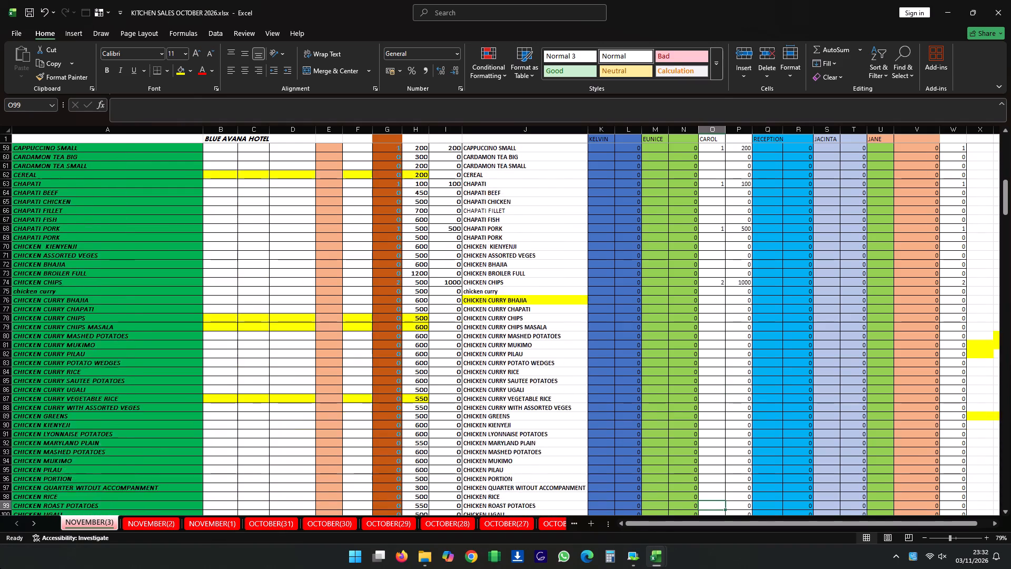
pyautogui.press('Down')
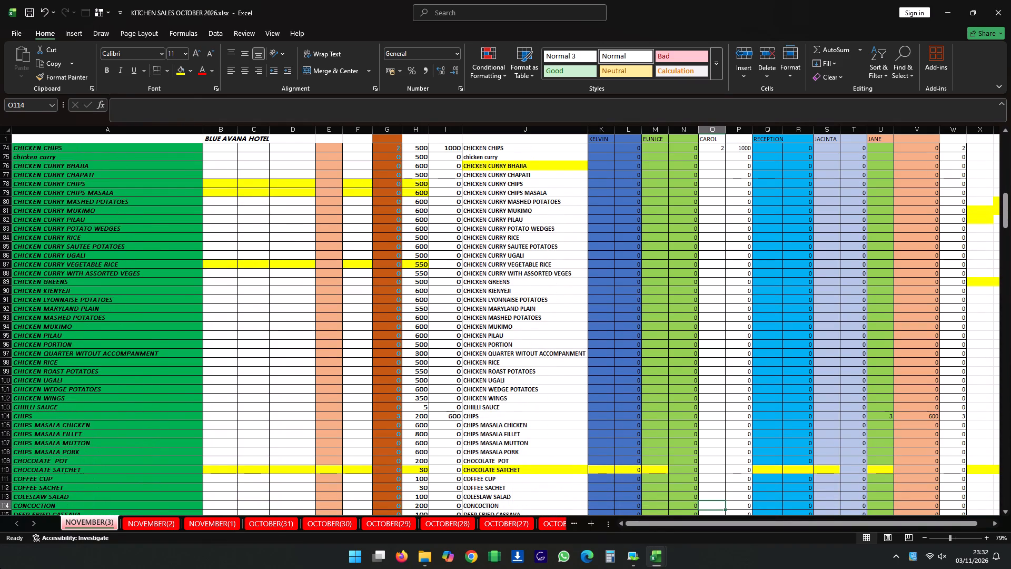
pyautogui.press('1')
pyautogui.press('Down')
pyautogui.press('Up')
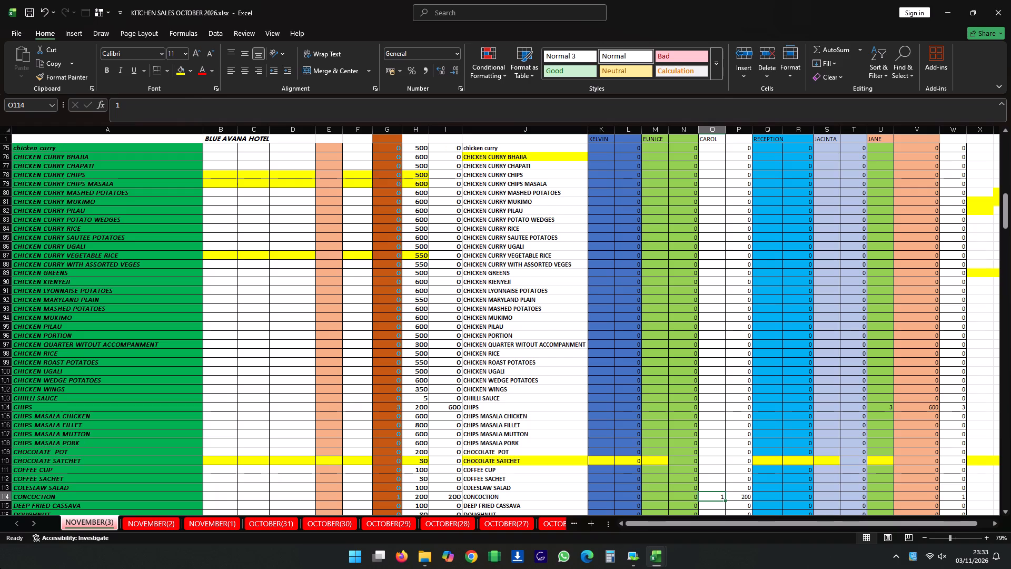
# Enter a quantity of 1 for FEW CHIPS WITH SAUSAGE in the CAROL column, row 121.
pyautogui.press('Down')
pyautogui.press('Down')
pyautogui.press('Down')
pyautogui.press('Down')
pyautogui.press('Down')
pyautogui.press('Down')
pyautogui.press('Down')
pyautogui.press('Down')
pyautogui.press('Down')
pyautogui.press('Down')
pyautogui.press('Down')
pyautogui.press('Down')
pyautogui.press('Down')
pyautogui.press('Down')
pyautogui.press('Down')
pyautogui.press('Down')
pyautogui.press('Down')
pyautogui.press('Down')
pyautogui.press('Down')
pyautogui.press('Down')
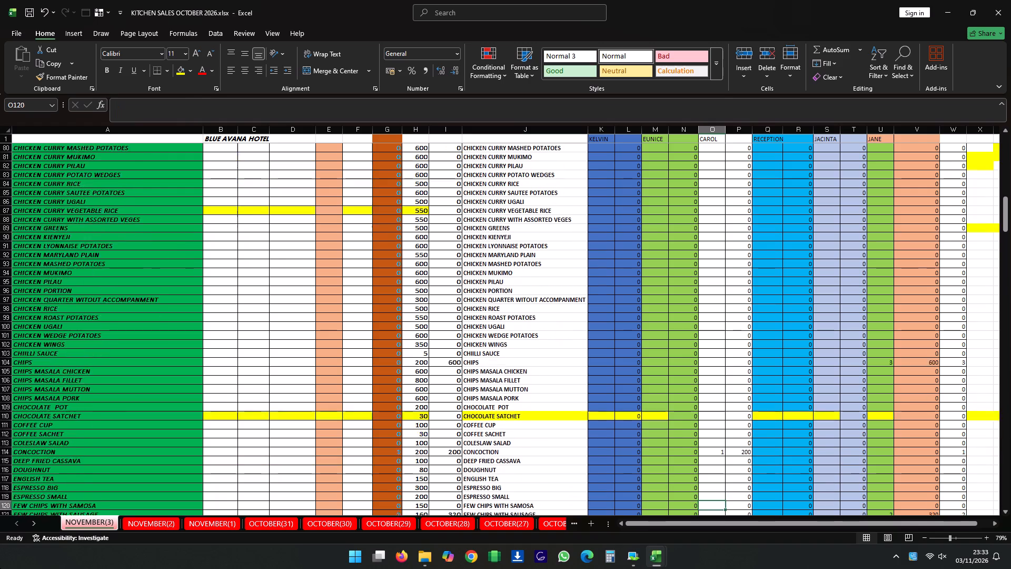
pyautogui.press('Up')
pyautogui.press('Up')
pyautogui.press('Up')
pyautogui.press('Up')
pyautogui.press('Up')
pyautogui.press('Up')
pyautogui.press('Up')
pyautogui.press('Up')
pyautogui.press('Up')
pyautogui.press('Up')
pyautogui.press('Up')
pyautogui.press('Up')
pyautogui.press('Up')
pyautogui.press('Up')
pyautogui.press('Up')
pyautogui.press('Up')
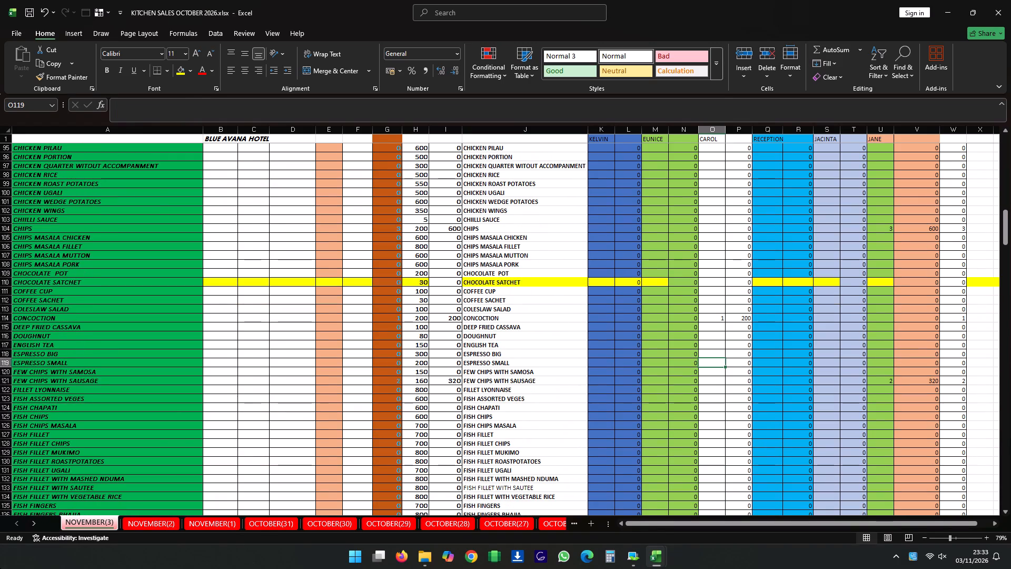
pyautogui.press('Down')
pyautogui.press('Down')
pyautogui.press('1')
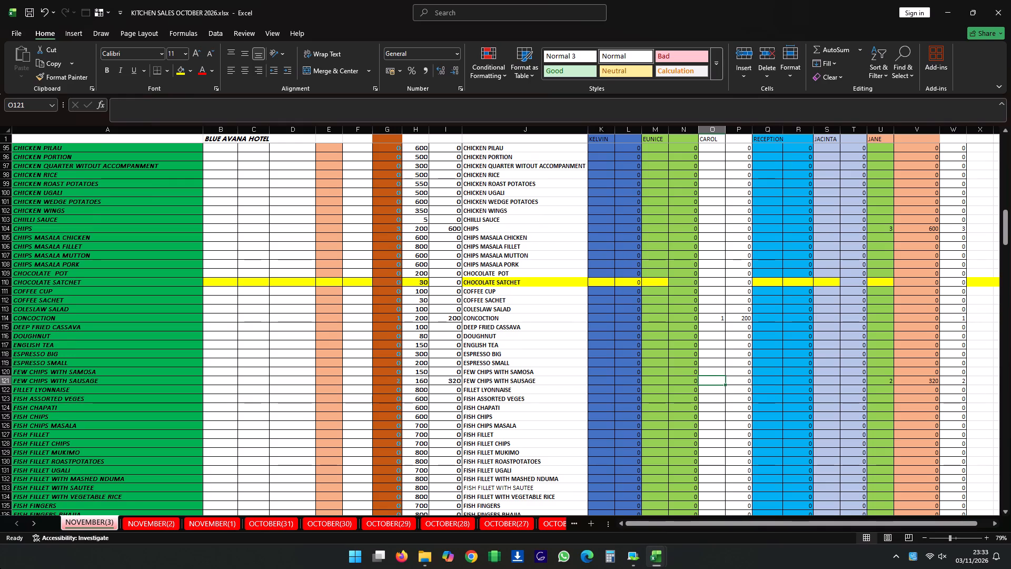
pyautogui.press('Down')
pyautogui.press('Up')
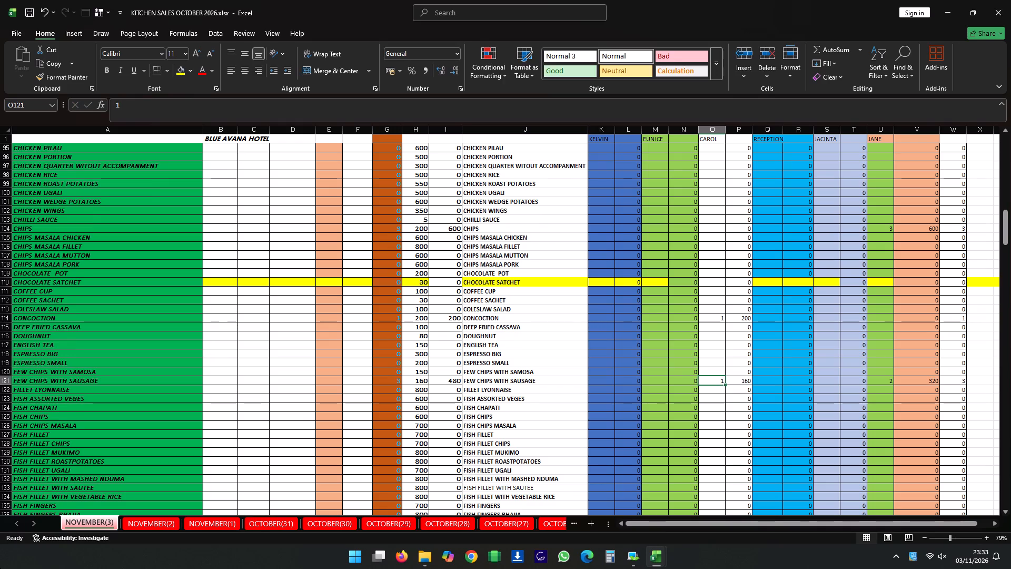
# Check the item list from CHIPS to FISH FILLET WITH MASHED NDUMA against the CAROL column for the next item to record.
pyautogui.press('Down')
pyautogui.press('Down')
pyautogui.press('Down')
pyautogui.press('Down')
pyautogui.press('Down')
pyautogui.press('Down')
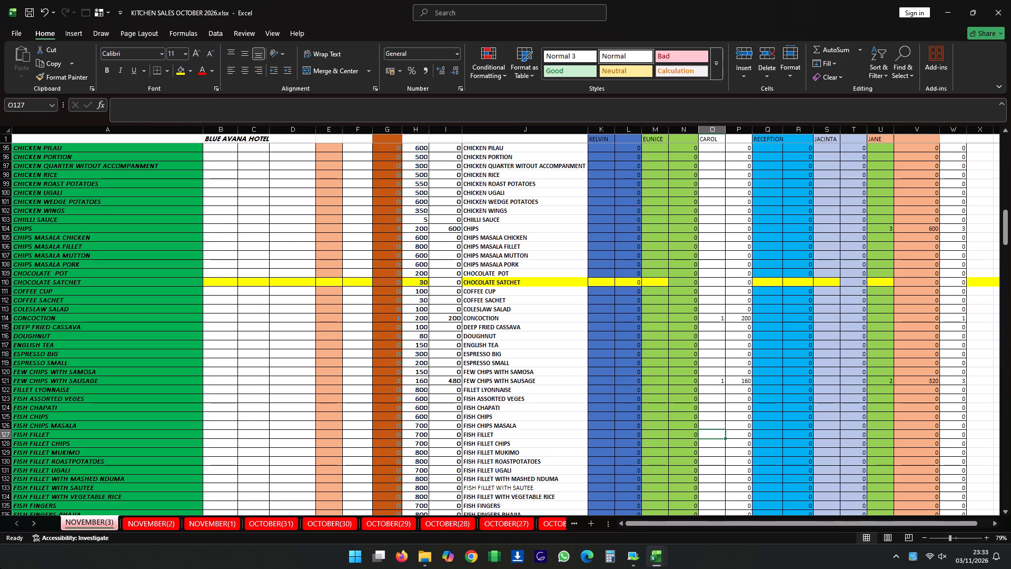
pyautogui.press('Down')
pyautogui.press('Up')
pyautogui.press('Up')
pyautogui.press('Up')
pyautogui.press('Up')
pyautogui.press('Up')
pyautogui.press('Up')
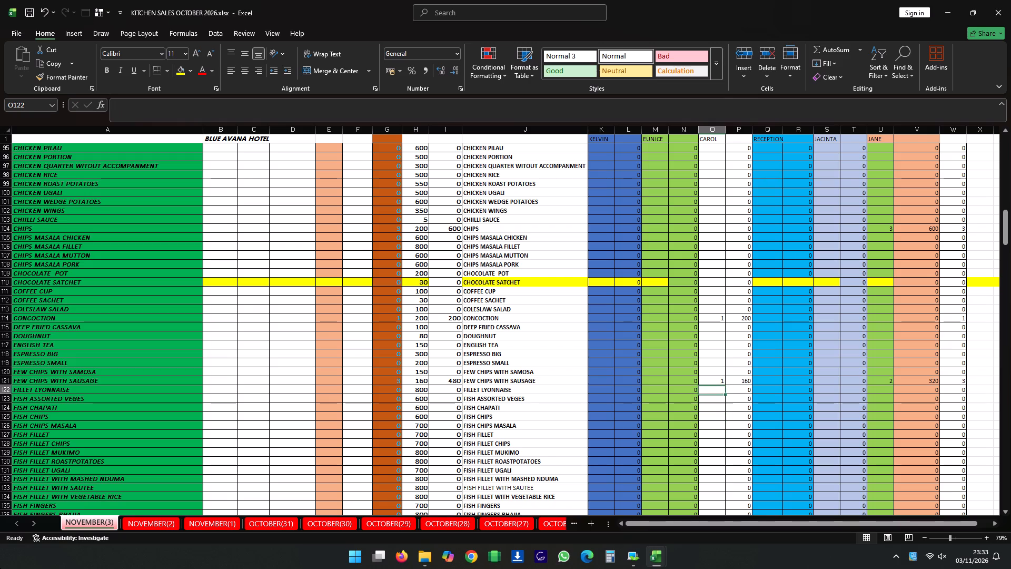
pyautogui.press('Up')
pyautogui.press('Up')
pyautogui.press('Up')
pyautogui.press('Up')
pyautogui.press('Up')
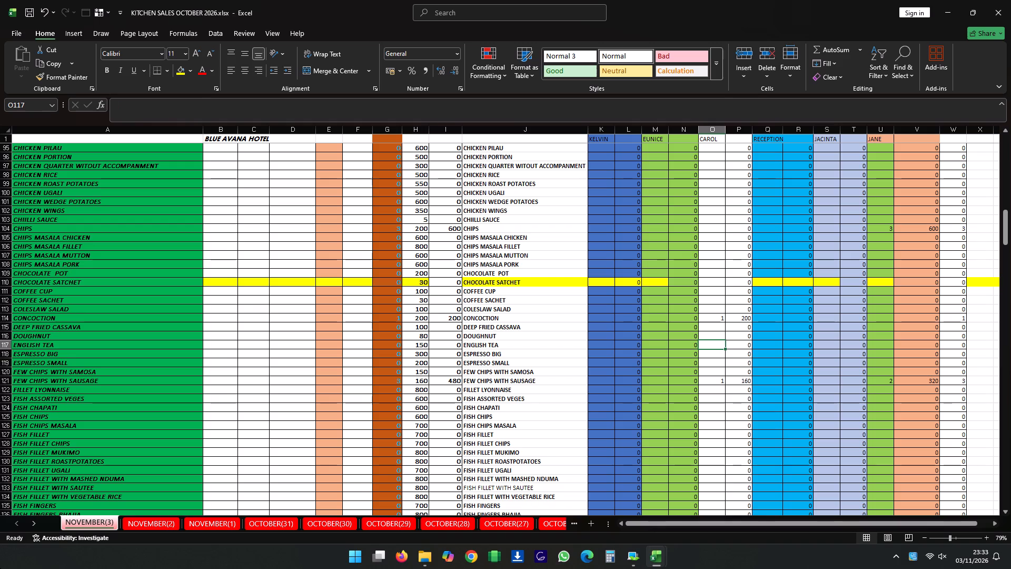
pyautogui.press('Up')
pyautogui.press('Up')
pyautogui.press('Down')
pyautogui.press('Down')
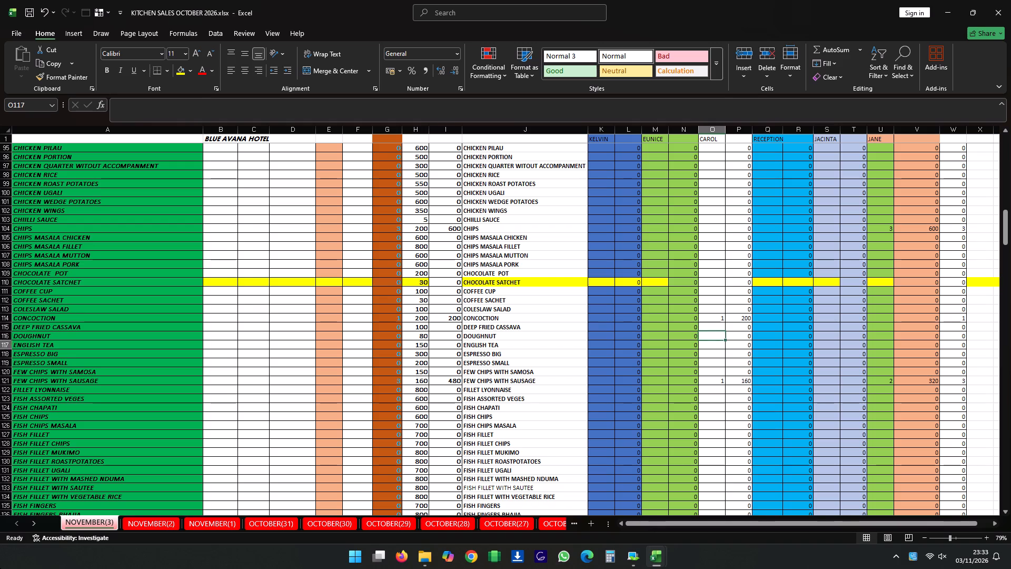
pyautogui.press('Down')
pyautogui.press('Down')
pyautogui.press('Down')
pyautogui.press('Down')
pyautogui.press('Down')
pyautogui.press('Down')
pyautogui.press('Down')
pyautogui.press('Down')
pyautogui.press('Down')
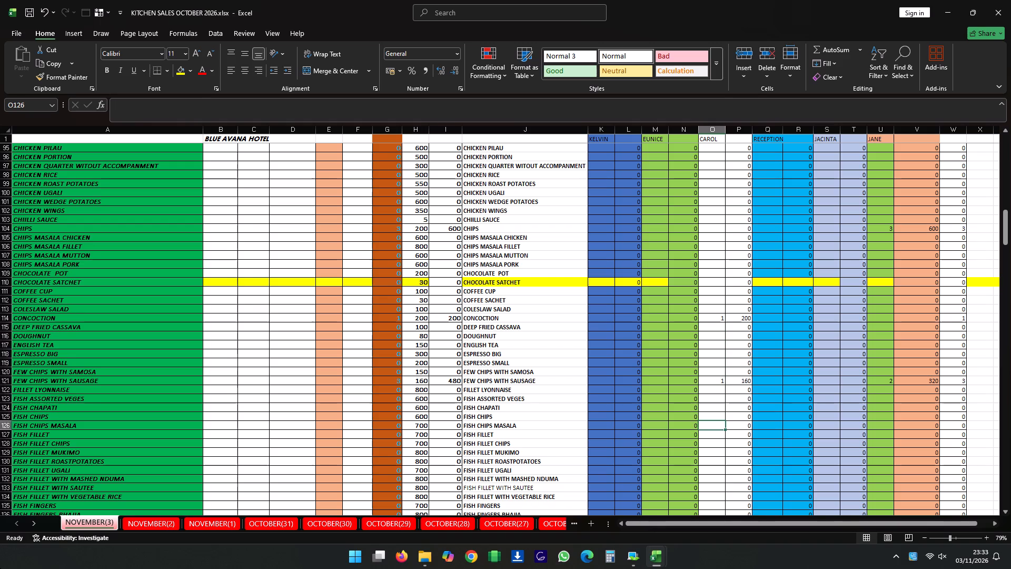
pyautogui.press('Down')
pyautogui.press('Down')
pyautogui.press('Down')
pyautogui.press('Down')
pyautogui.press('Down')
pyautogui.press('Down')
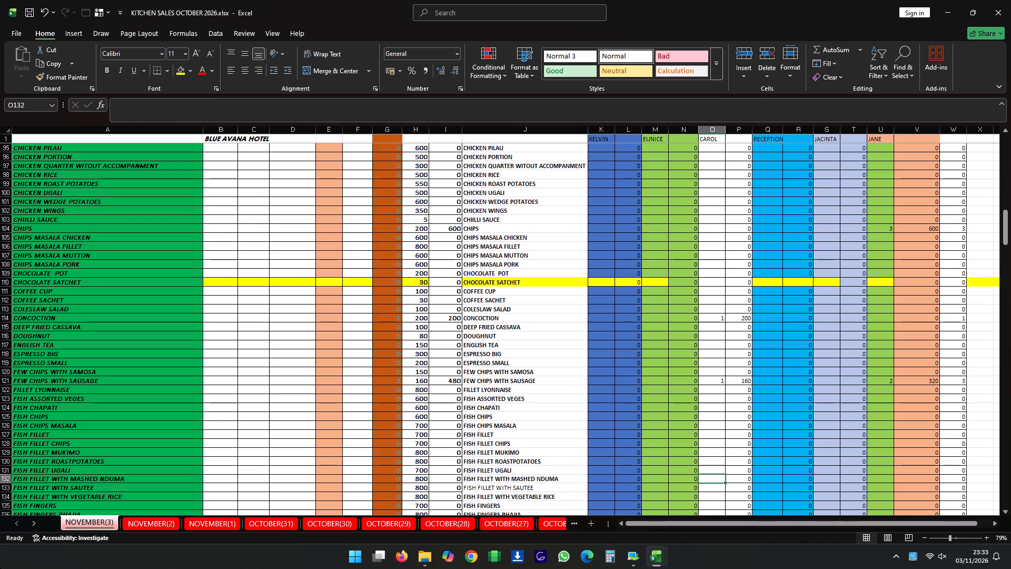
pyautogui.press('Up')
pyautogui.press('Up')
pyautogui.press('Up')
pyautogui.press('Up')
pyautogui.press('Up')
pyautogui.press('Up')
pyautogui.press('Up')
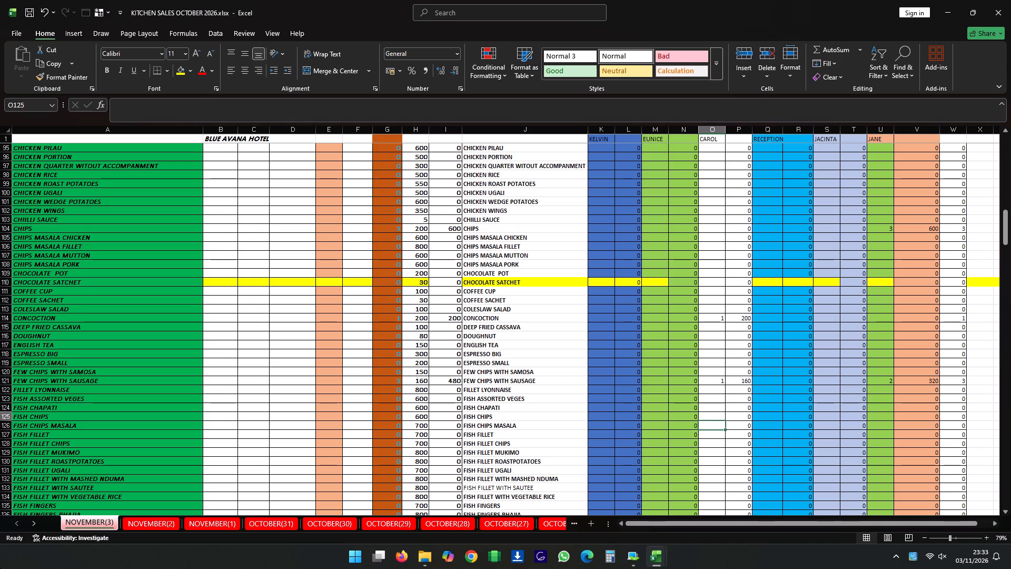
pyautogui.press('Up')
pyautogui.press('Up')
pyautogui.press('Up')
pyautogui.press('Up')
pyautogui.press('Up')
pyautogui.press('Up')
pyautogui.press('Up')
pyautogui.press('Up')
pyautogui.press('Up')
pyautogui.press('Up')
pyautogui.press('Up')
pyautogui.press('Up')
pyautogui.press('Up')
pyautogui.press('Up')
pyautogui.press('Up')
pyautogui.press('Up')
pyautogui.press('Up')
pyautogui.press('Up')
pyautogui.press('Up')
pyautogui.press('Up')
pyautogui.press('Up')
pyautogui.press('Up')
pyautogui.press('Up')
pyautogui.press('Up')
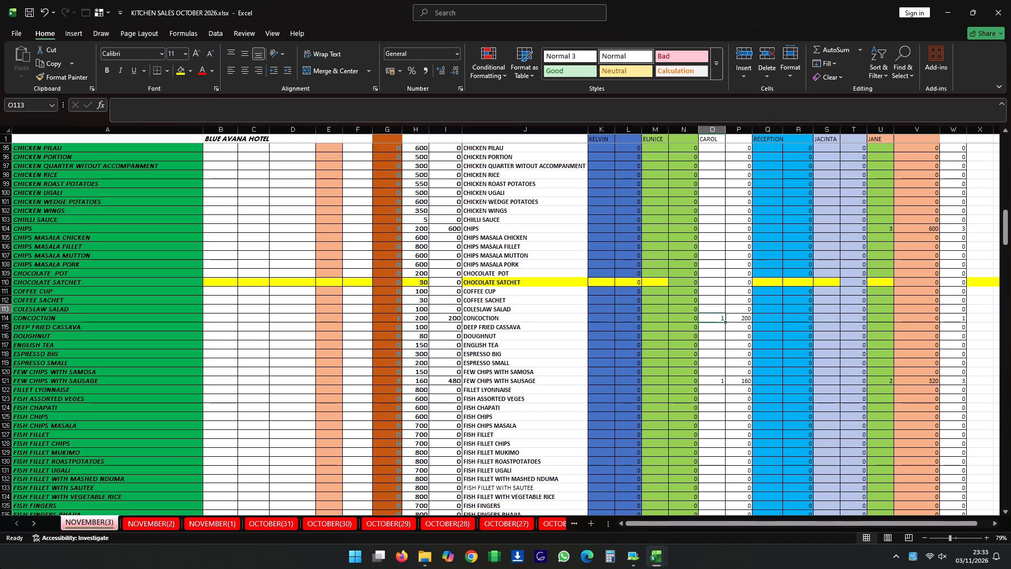
pyautogui.press('Down')
pyautogui.press('Down')
pyautogui.press('Down')
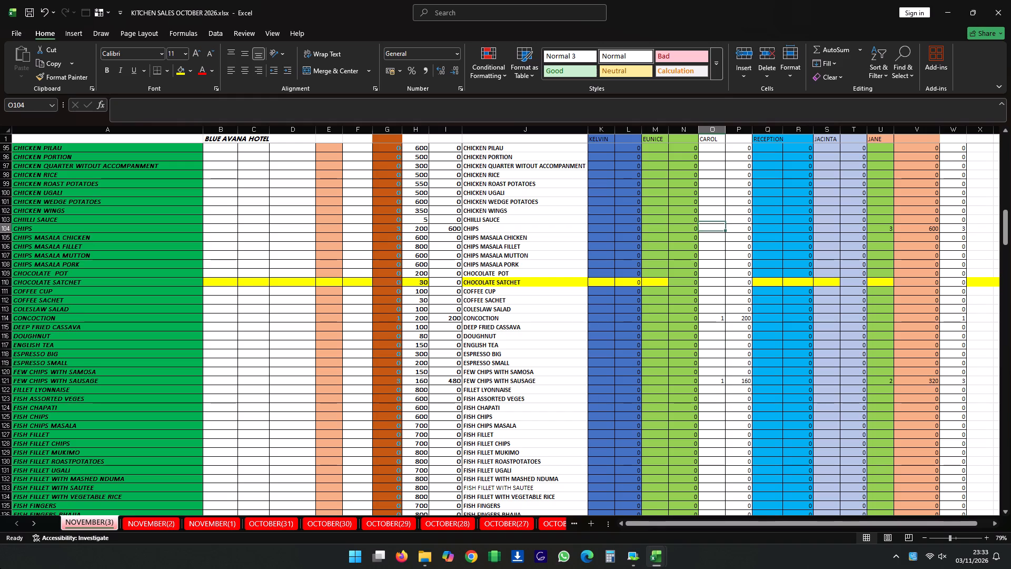
pyautogui.press('Down')
pyautogui.press('Down')
pyautogui.press('Down')
pyautogui.press('Down')
pyautogui.press('Down')
pyautogui.press('Down')
pyautogui.press('Down')
pyautogui.press('Down')
pyautogui.press('Down')
pyautogui.press('Down')
pyautogui.press('Down')
pyautogui.press('Down')
pyautogui.press('Down')
pyautogui.press('Down')
pyautogui.press('Down')
pyautogui.press('Down')
pyautogui.press('Down')
pyautogui.press('Down')
pyautogui.press('Down')
pyautogui.press('Down')
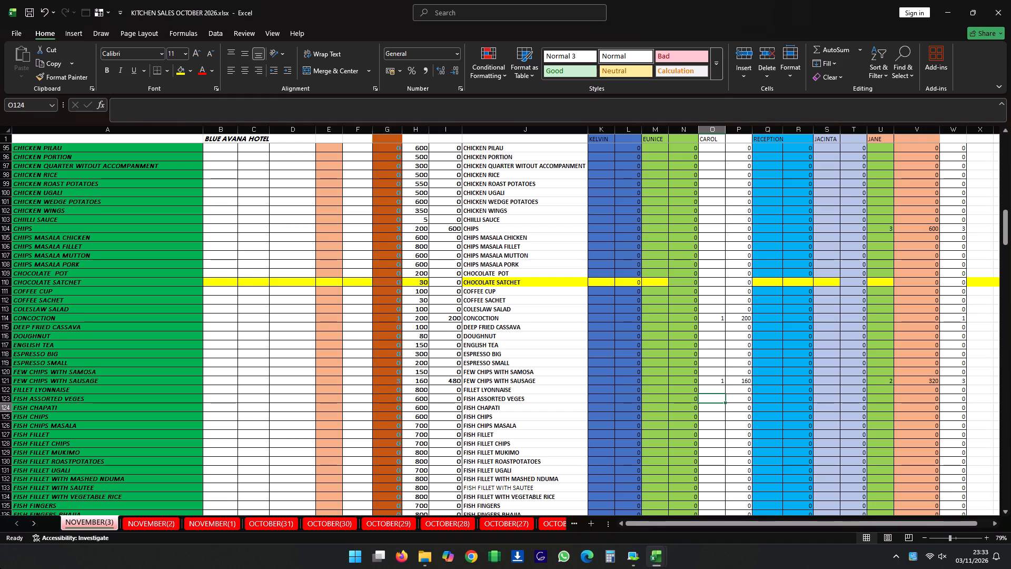
pyautogui.press('Down')
pyautogui.press('Up')
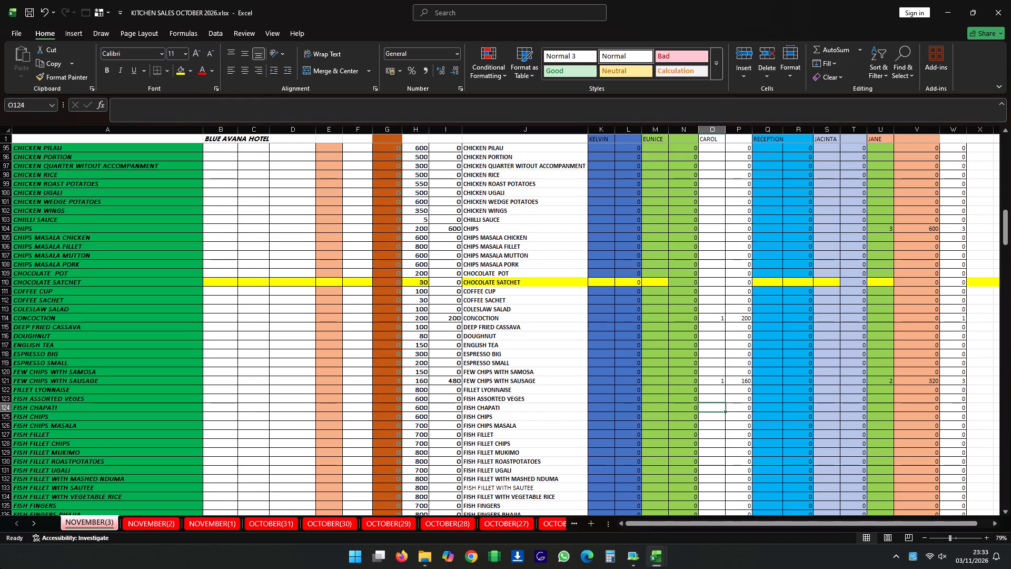
pyautogui.press('Up')
pyautogui.press('Up')
pyautogui.press('Up')
pyautogui.press('Up')
# Check the item list from FISH CHAPATI to HOT CHOCOLATE SMALL against the CAROL column for the next item to record.
pyautogui.press('Down')
pyautogui.press('Down')
pyautogui.press('Down')
pyautogui.press('Down')
pyautogui.press('Down')
pyautogui.press('Down')
pyautogui.press('Down')
pyautogui.press('Down')
pyautogui.press('Down')
pyautogui.press('Down')
pyautogui.press('Down')
pyautogui.press('Down')
pyautogui.press('Down')
pyautogui.press('Down')
pyautogui.press('Down')
pyautogui.press('Down')
pyautogui.press('Down')
pyautogui.press('Down')
pyautogui.press('Down')
pyautogui.press('Down')
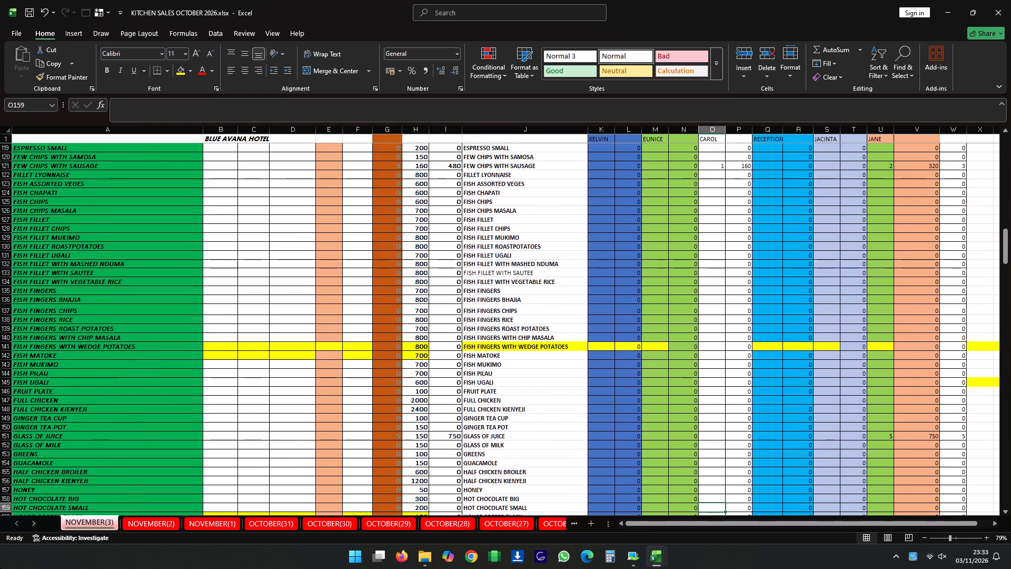
pyautogui.press('Up')
pyautogui.press('Up')
pyautogui.press('Up')
pyautogui.press('Up')
pyautogui.press('Up')
pyautogui.press('Up')
pyautogui.press('Up')
pyautogui.press('Up')
pyautogui.press('Up')
pyautogui.press('Up')
pyautogui.press('Up')
pyautogui.press('Up')
pyautogui.press('Up')
pyautogui.press('Up')
pyautogui.press('Up')
pyautogui.press('Up')
pyautogui.press('Up')
pyautogui.press('Up')
pyautogui.press('Up')
pyautogui.press('Up')
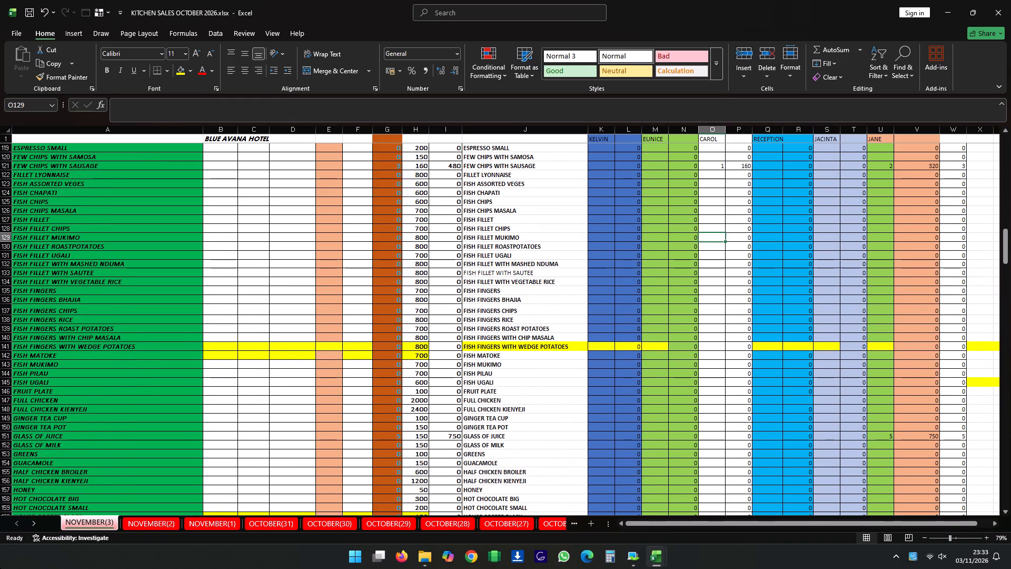
# Recheck the rows from CONCOCTION through the fish dishes to FULL CHICKEN KIENYEJI for the next item to record for Carol.
pyautogui.press('Down')
pyautogui.press('Down')
pyautogui.press('Down')
pyautogui.press('Down')
pyautogui.press('Down')
pyautogui.press('Down')
pyautogui.press('Down')
pyautogui.press('Down')
pyautogui.press('Down')
pyautogui.press('Down')
pyautogui.press('Down')
pyautogui.press('Down')
pyautogui.press('Down')
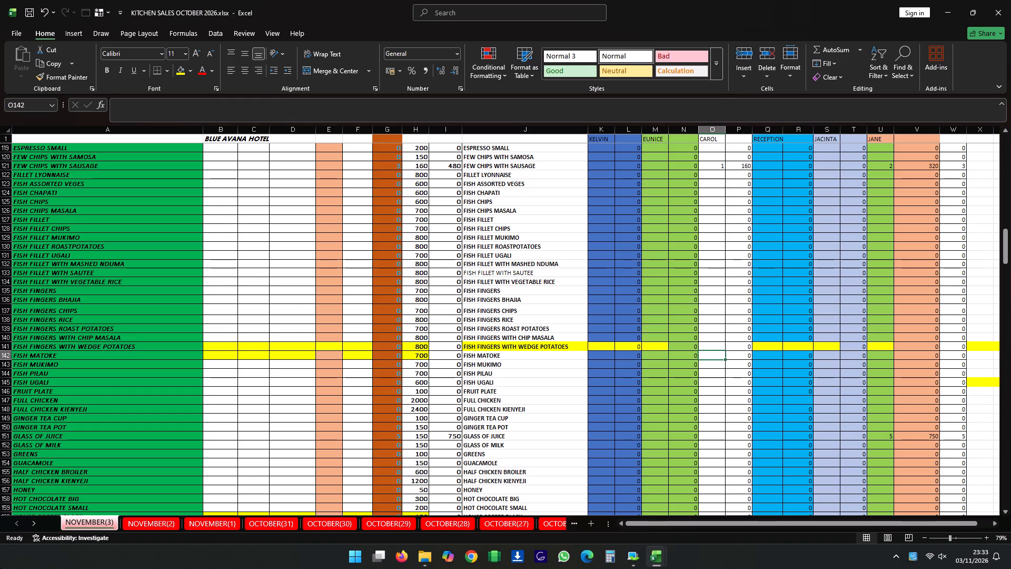
pyautogui.press('Up')
pyautogui.press('Up')
pyautogui.press('Up')
pyautogui.press('Up')
pyautogui.press('Up')
pyautogui.press('Up')
pyautogui.press('Up')
pyautogui.press('Up')
pyautogui.press('Up')
pyautogui.press('Up')
pyautogui.press('Up')
pyautogui.press('Up')
pyautogui.press('Up')
pyautogui.press('Up')
pyautogui.press('Down')
pyautogui.press('Down')
pyautogui.press('Down')
pyautogui.press('Down')
pyautogui.press('Down')
pyautogui.press('Down')
pyautogui.press('Down')
pyautogui.press('Down')
pyautogui.press('Down')
pyautogui.press('Down')
pyautogui.press('Down')
pyautogui.press('Down')
pyautogui.press('Down')
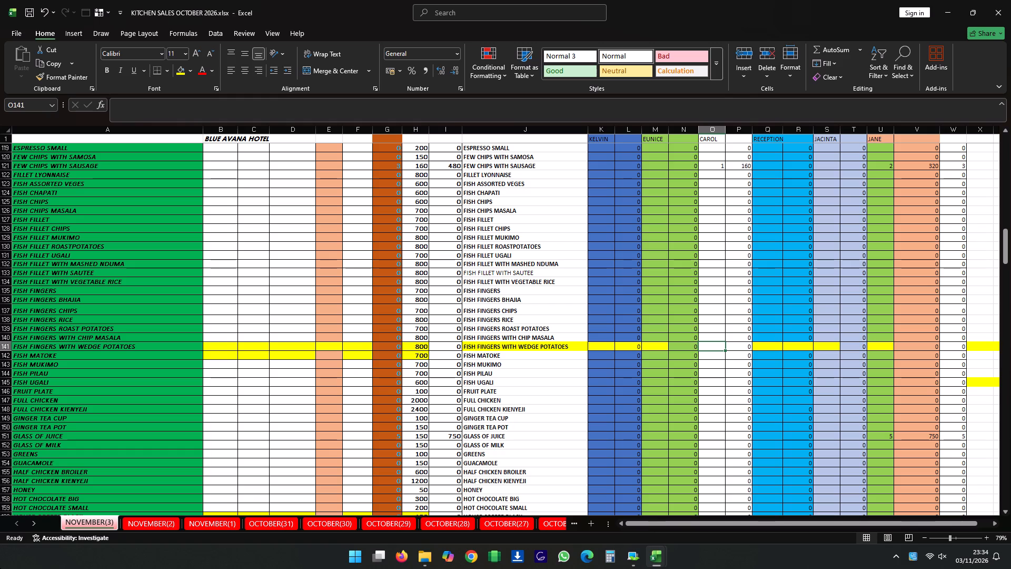
pyautogui.press('Down')
pyautogui.press('Down')
pyautogui.press('Down')
pyautogui.press('Down')
pyautogui.press('Down')
pyautogui.press('Down')
pyautogui.press('Down')
pyautogui.press('Down')
pyautogui.press('Down')
pyautogui.press('Down')
pyautogui.press('Down')
pyautogui.press('Down')
pyautogui.press('Down')
pyautogui.press('Down')
pyautogui.press('Down')
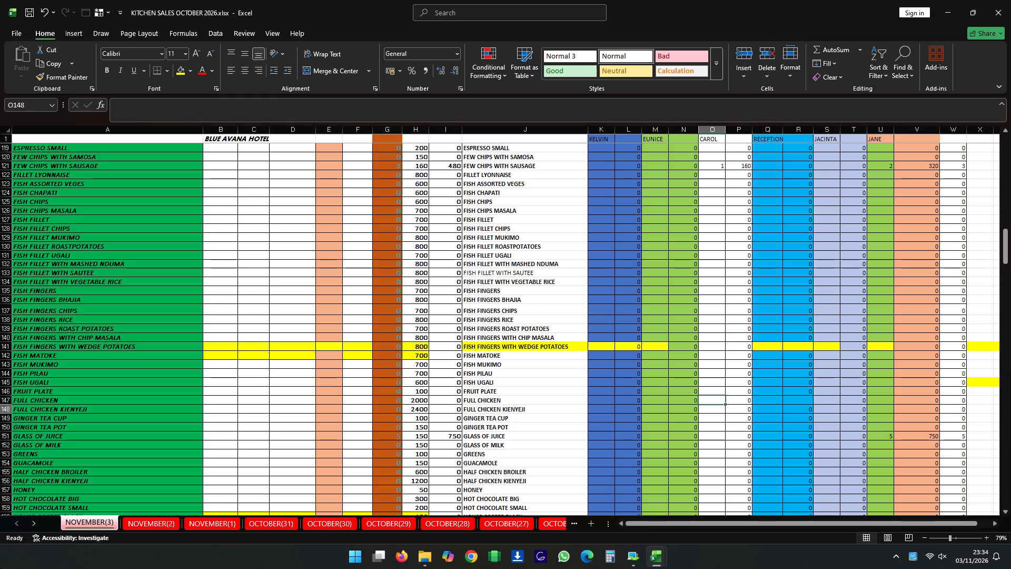
pyautogui.press('Up')
pyautogui.press('Up')
pyautogui.press('Up')
pyautogui.press('Up')
pyautogui.press('Up')
pyautogui.press('Up')
pyautogui.press('Up')
pyautogui.press('Up')
pyautogui.press('Up')
pyautogui.press('Up')
pyautogui.press('Up')
pyautogui.press('Up')
pyautogui.press('Up')
pyautogui.press('Up')
pyautogui.press('Up')
pyautogui.press('Up')
pyautogui.press('Up')
pyautogui.press('Up')
pyautogui.press('Up')
pyautogui.press('Up')
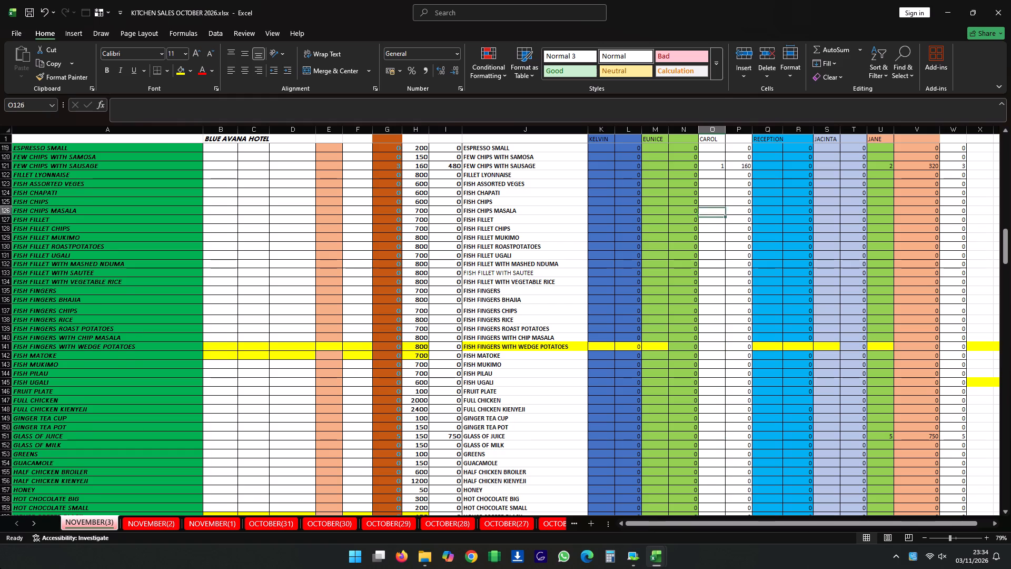
pyautogui.press('Down')
pyautogui.press('Down')
pyautogui.press('Down')
pyautogui.press('Down')
pyautogui.press('Down')
pyautogui.press('Down')
pyautogui.press('Down')
pyautogui.press('Down')
pyautogui.press('Down')
pyautogui.press('Down')
pyautogui.press('Down')
pyautogui.press('Down')
pyautogui.press('Up')
pyautogui.press('Up')
pyautogui.press('Up')
pyautogui.press('Up')
pyautogui.press('Up')
pyautogui.press('Up')
pyautogui.press('Up')
pyautogui.press('Up')
pyautogui.press('Up')
pyautogui.press('Up')
pyautogui.press('Up')
pyautogui.press('Up')
pyautogui.press('Up')
pyautogui.press('Up')
pyautogui.press('Up')
pyautogui.press('Up')
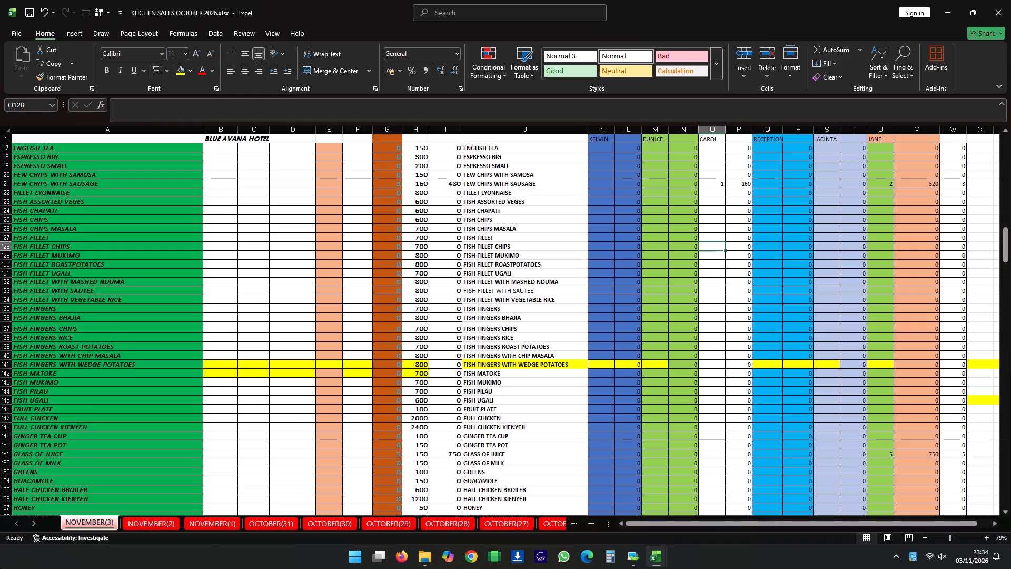
pyautogui.press('Down')
pyautogui.press('Down')
pyautogui.press('Down')
pyautogui.press('Down')
pyautogui.press('Down')
pyautogui.press('Down')
pyautogui.press('Down')
pyautogui.press('Down')
pyautogui.press('Down')
pyautogui.press('Down')
pyautogui.press('Down')
pyautogui.press('Down')
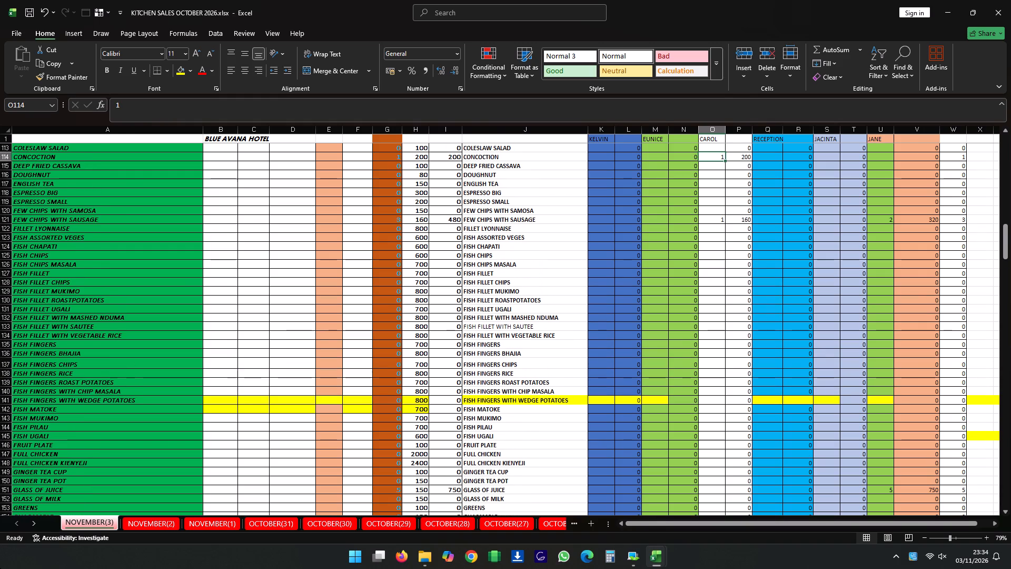
# Enter a quantity of 1 for FISH FILLET in the CAROL column, row 127.
pyautogui.press('Down')
pyautogui.press('Down')
pyautogui.press('Down')
pyautogui.press('Down')
pyautogui.press('Down')
pyautogui.press('Down')
pyautogui.press('Down')
pyautogui.press('Down')
pyautogui.press('Down')
pyautogui.press('Down')
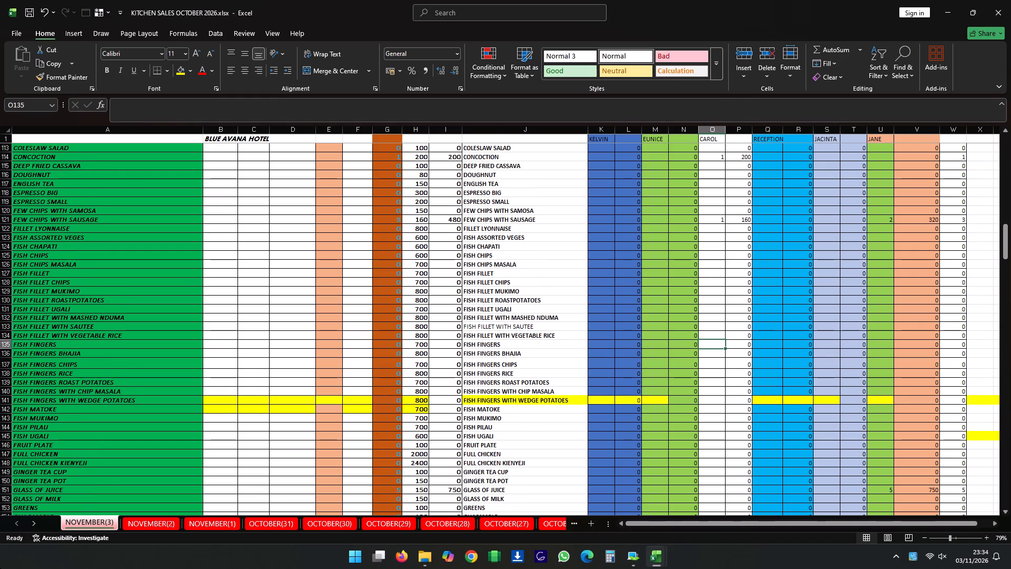
pyautogui.press('Up')
pyautogui.press('Up')
pyautogui.press('Up')
pyautogui.press('Up')
pyautogui.press('Up')
pyautogui.press('Up')
pyautogui.press('Up')
pyautogui.press('Up')
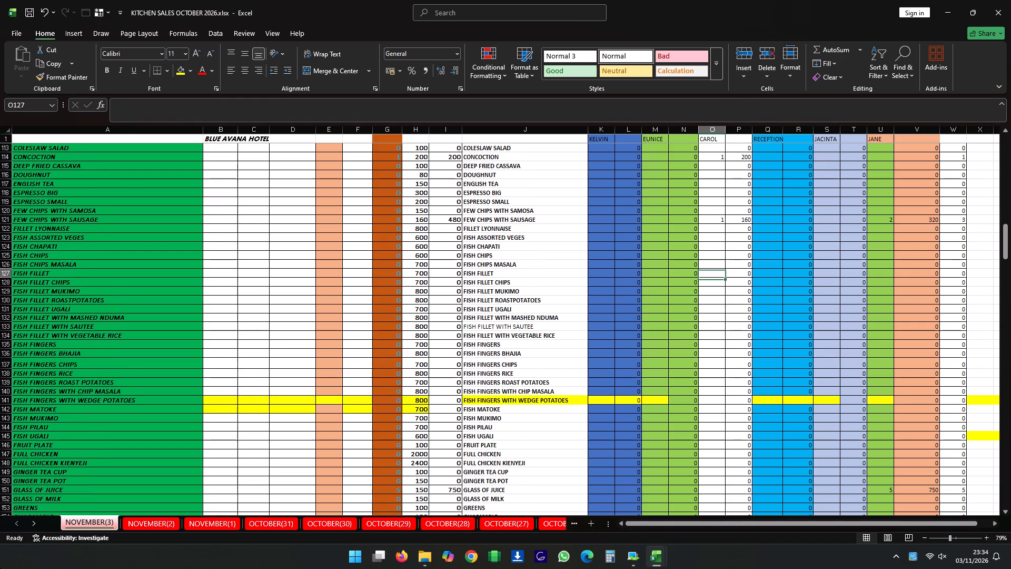
pyautogui.press('1')
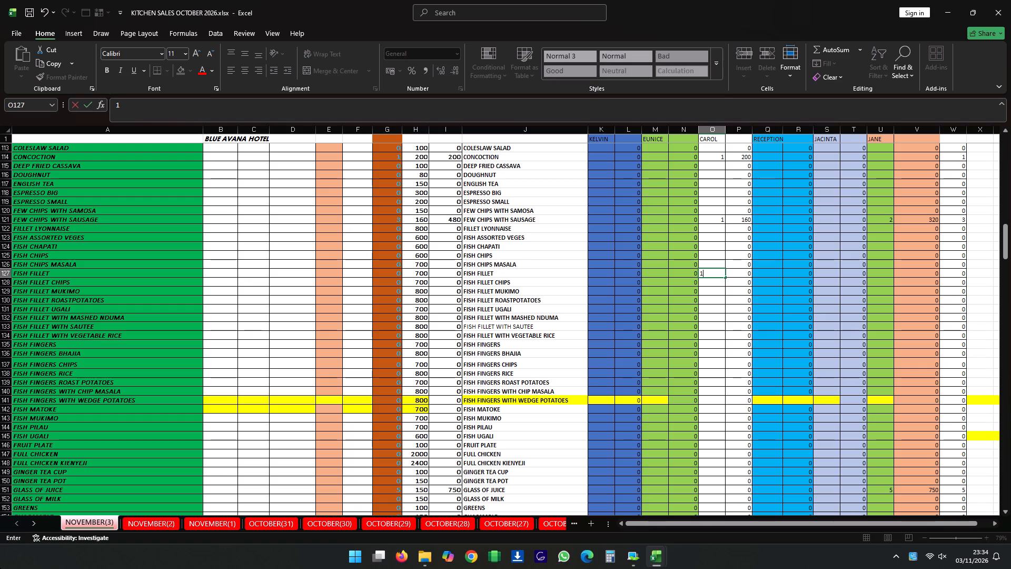
pyautogui.press('Down')
pyautogui.press('Up')
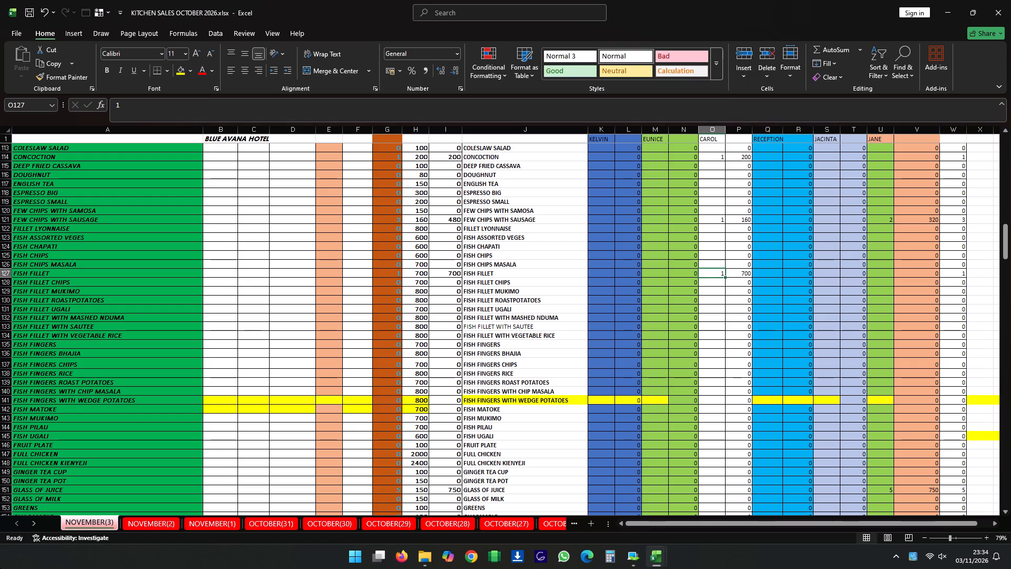
# Enter a quantity of 1 for FISH FILLET WITH SAUTEE in the CAROL column, row 133.
pyautogui.press('Down')
pyautogui.press('Down')
pyautogui.press('Down')
pyautogui.press('Down')
pyautogui.press('Down')
pyautogui.press('Down')
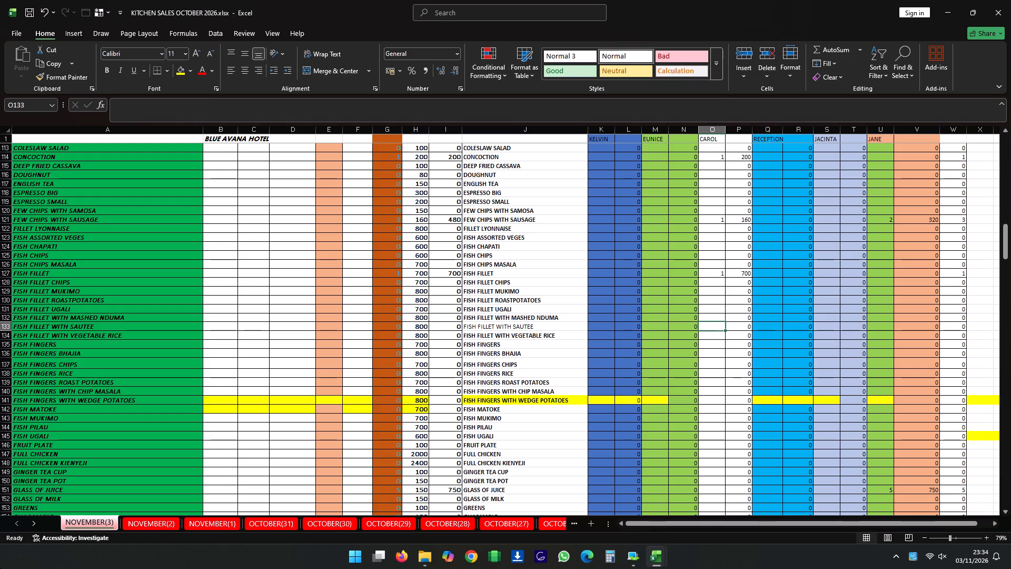
pyautogui.press('1')
pyautogui.press('Down')
pyautogui.press('Up')
# Enter a quantity of 1 for FISH UGALI in the CAROL column, row 145.
pyautogui.press('Down')
pyautogui.press('Down')
pyautogui.press('Down')
pyautogui.press('Down')
pyautogui.press('Down')
pyautogui.press('Down')
pyautogui.press('Down')
pyautogui.press('Down')
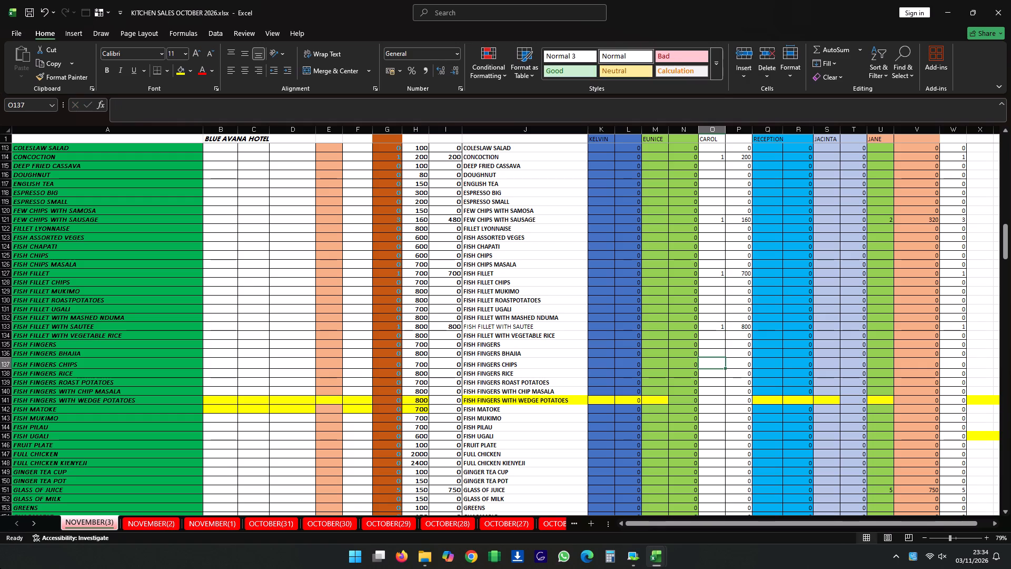
pyautogui.press('Down')
pyautogui.press('Down')
pyautogui.press('Down')
pyautogui.press('Down')
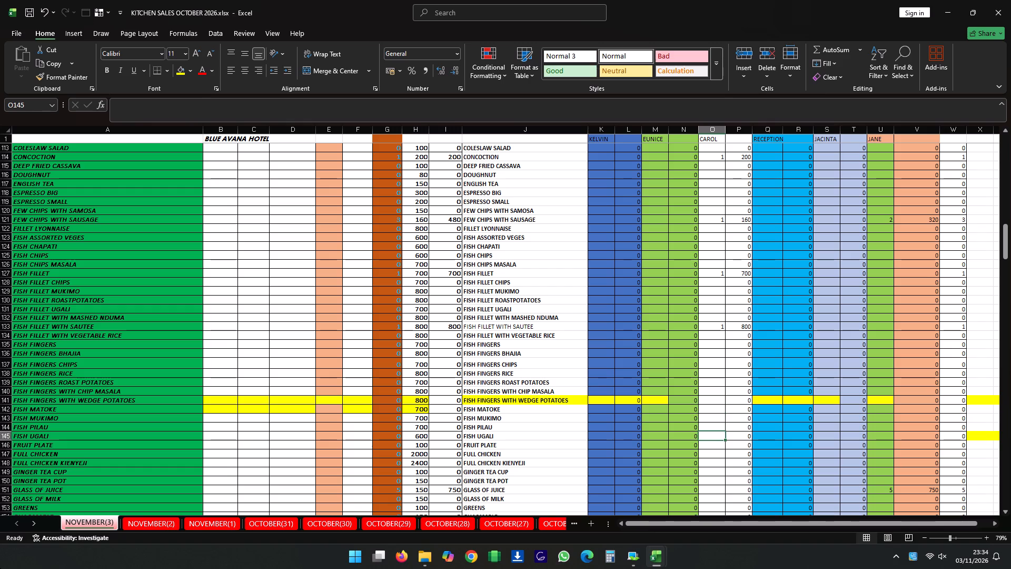
pyautogui.press('1')
pyautogui.press('Down')
pyautogui.press('Up')
# Enter a quantity of 2 for GLASS OF JUICE in the CAROL column, row 151.
pyautogui.press('Down')
pyautogui.press('Down')
pyautogui.press('Down')
pyautogui.press('Down')
pyautogui.press('Down')
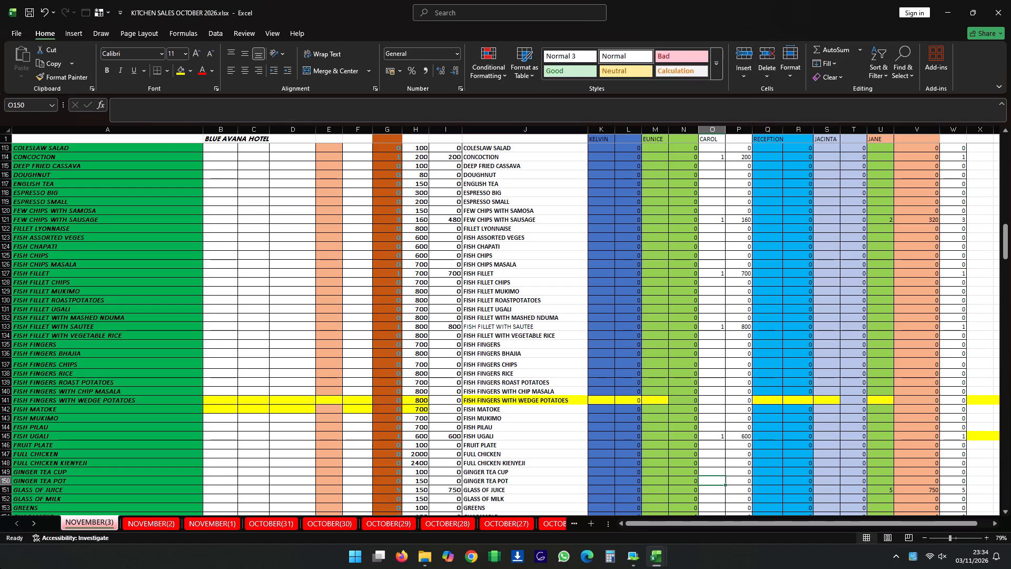
pyautogui.press('Down')
pyautogui.press('2')
pyautogui.press('Down')
pyautogui.press('Up')
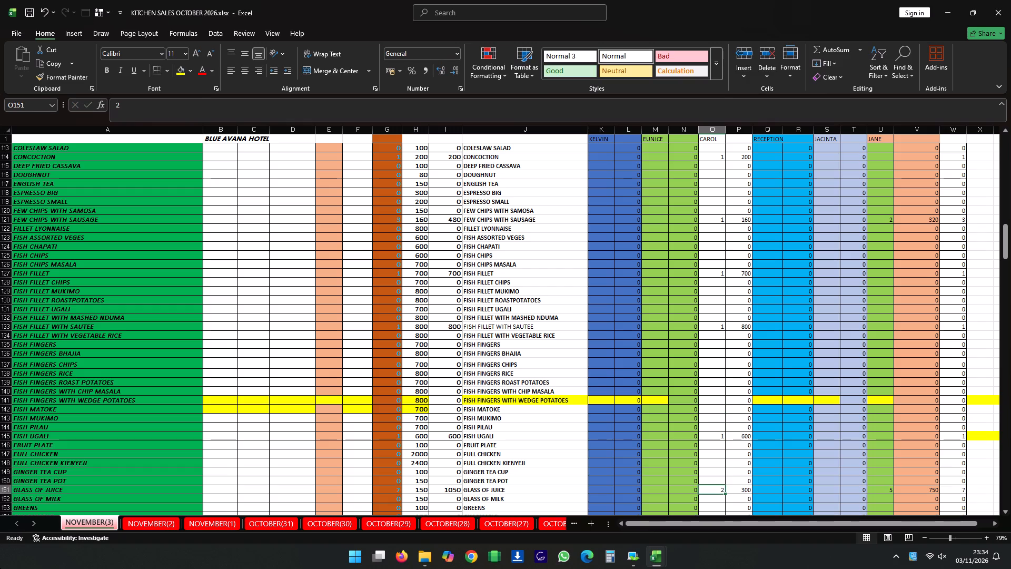
# Enter a quantity of 1 for HOUSE COFFEE BLACK in the CAROL column, row 160.
pyautogui.press('Down')
pyautogui.press('Down')
pyautogui.press('Down')
pyautogui.press('Down')
pyautogui.press('Down')
pyautogui.press('Down')
pyautogui.press('Down')
pyautogui.press('Down')
pyautogui.press('Down')
pyautogui.press('Down')
pyautogui.press('Down')
pyautogui.press('Down')
pyautogui.press('Down')
pyautogui.press('Down')
pyautogui.press('Down')
pyautogui.press('Down')
pyautogui.press('Down')
pyautogui.press('Down')
pyautogui.press('Down')
pyautogui.press('Down')
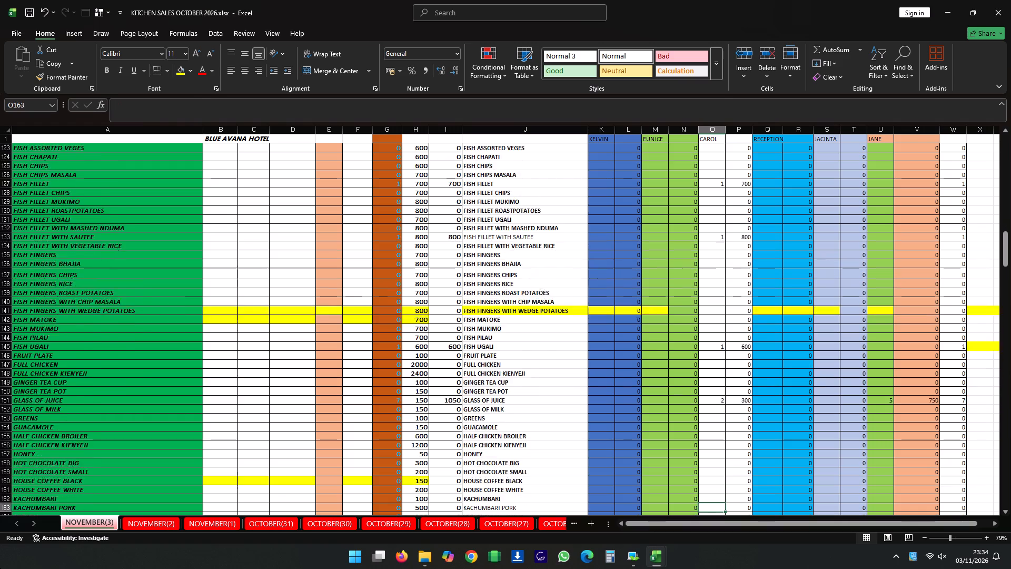
pyautogui.press('Up')
pyautogui.press('Up')
pyautogui.press('Up')
pyautogui.press('Up')
pyautogui.press('Up')
pyautogui.press('Up')
pyautogui.press('Up')
pyautogui.press('Up')
pyautogui.press('Up')
pyautogui.press('Up')
pyautogui.press('Up')
pyautogui.press('Up')
pyautogui.press('Up')
pyautogui.press('Up')
pyautogui.press('Up')
pyautogui.press('Up')
pyautogui.press('Up')
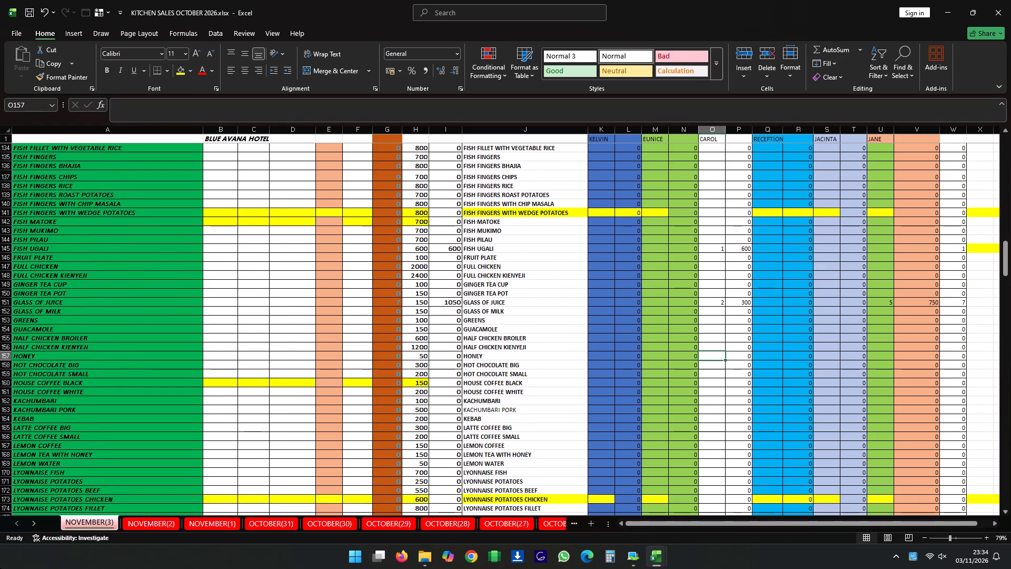
pyautogui.press('Down')
pyautogui.press('Down')
pyautogui.press('Down')
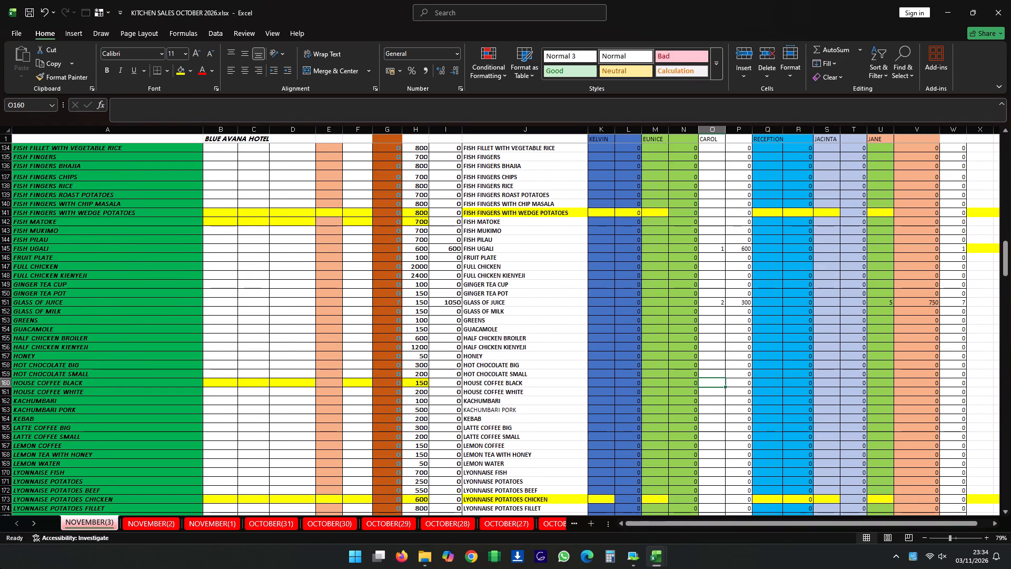
pyautogui.press('1')
pyautogui.press('Down')
pyautogui.press('Up')
# Enter a quantity of 1 for HOUSE COFFEE WHITE in the CAROL column, row 161.
pyautogui.press('Down')
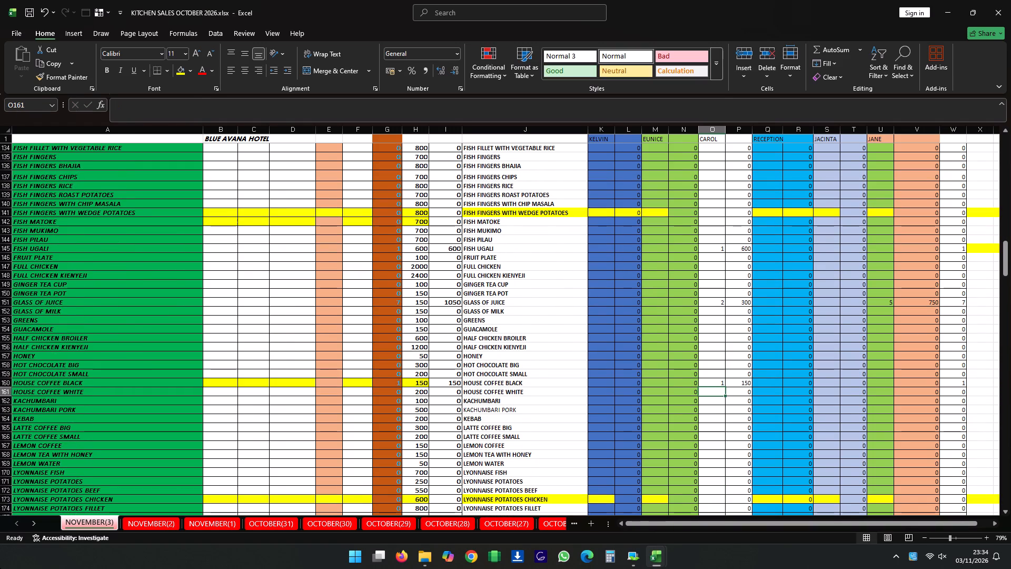
pyautogui.press('1')
pyautogui.press('Down')
pyautogui.press('Up')
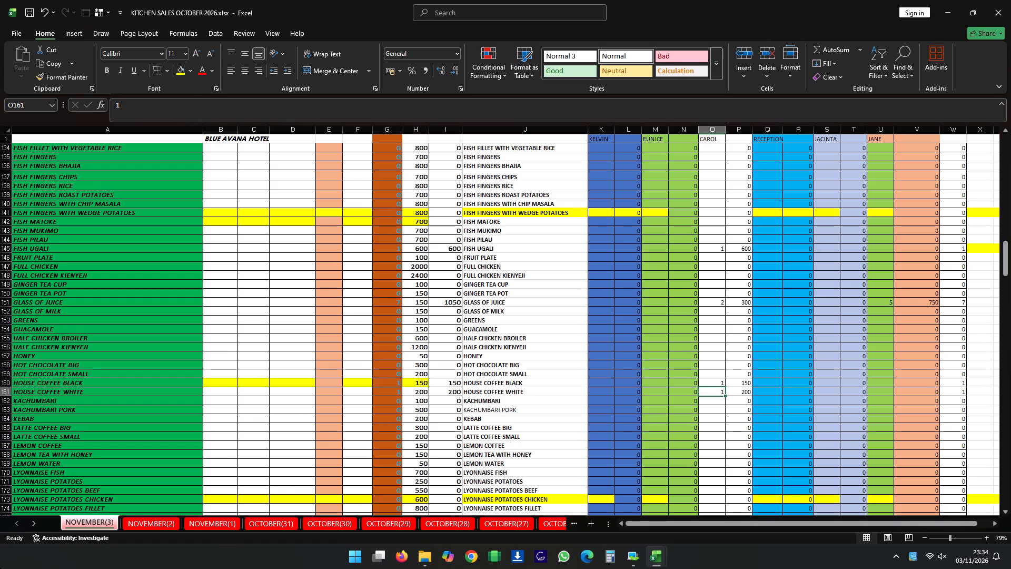
# Enter a quantity of 1 for MILKSHAKE in the CAROL column, row 195.
pyautogui.press('Down')
pyautogui.press('Down')
pyautogui.press('Down')
pyautogui.press('Down')
pyautogui.press('Down')
pyautogui.press('Down')
pyautogui.press('Down')
pyautogui.press('Down')
pyautogui.press('Down')
pyautogui.press('Down')
pyautogui.press('Down')
pyautogui.press('Down')
pyautogui.press('Down')
pyautogui.press('Down')
pyautogui.press('Down')
pyautogui.press('Down')
pyautogui.press('Down')
pyautogui.press('Down')
pyautogui.press('Down')
pyautogui.press('Down')
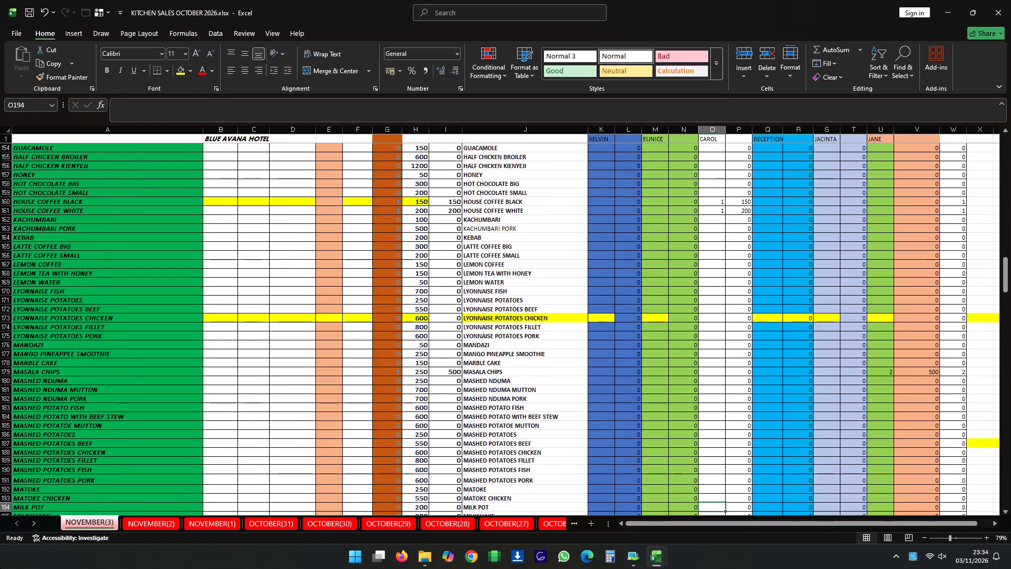
pyautogui.press('Down')
pyautogui.press('Down')
pyautogui.press('Down')
pyautogui.press('Down')
pyautogui.press('Down')
pyautogui.press('Down')
pyautogui.press('Down')
pyautogui.press('Down')
pyautogui.press('Up')
pyautogui.press('Up')
pyautogui.press('Up')
pyautogui.press('Up')
pyautogui.press('Up')
pyautogui.press('Up')
pyautogui.press('Up')
pyautogui.press('Up')
pyautogui.press('Up')
pyautogui.press('Down')
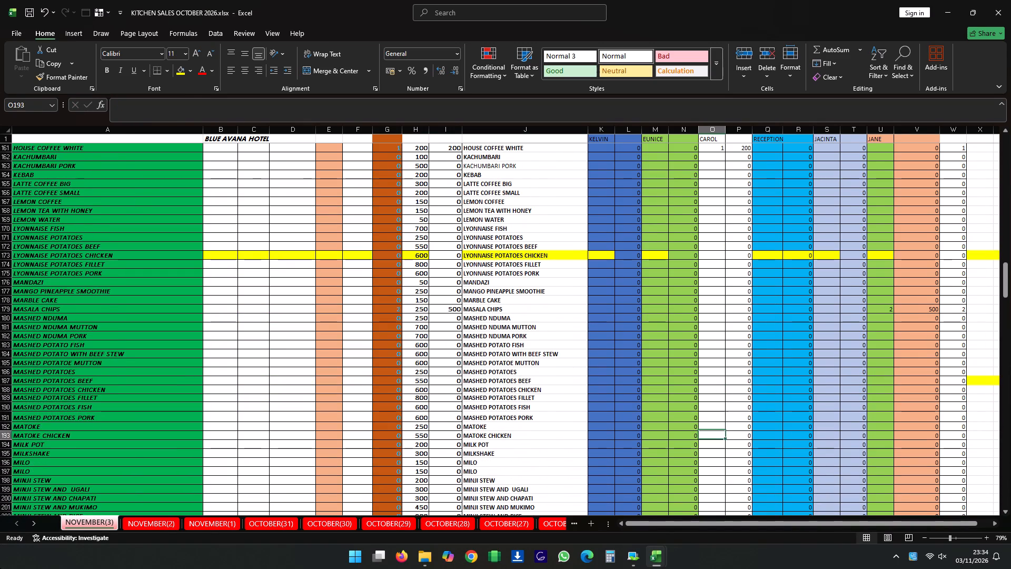
pyautogui.press('Down')
pyautogui.press('Down')
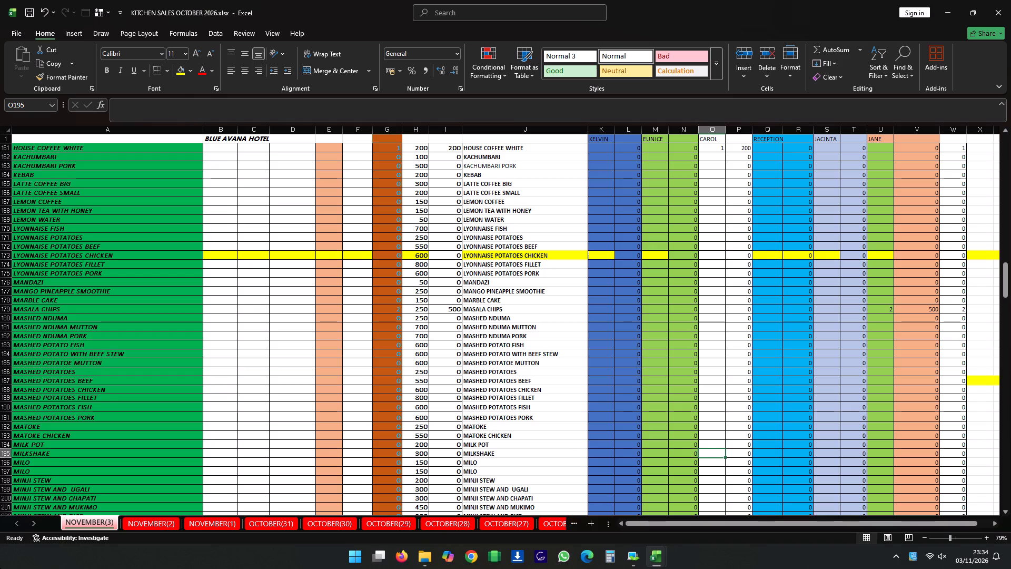
pyautogui.press('1')
pyautogui.press('Down')
pyautogui.press('Up')
# Enter a quantity of 1 for NDUMA in the CAROL column, row 221.
pyautogui.press('Down')
pyautogui.press('Down')
pyautogui.press('Down')
pyautogui.press('Down')
pyautogui.press('Down')
pyautogui.press('Down')
pyautogui.press('Down')
pyautogui.press('Down')
pyautogui.press('Down')
pyautogui.press('Down')
pyautogui.press('Down')
pyautogui.press('Down')
pyautogui.press('Down')
pyautogui.press('Down')
pyautogui.press('Down')
pyautogui.press('Down')
pyautogui.press('Down')
pyautogui.press('Down')
pyautogui.press('Down')
pyautogui.press('Down')
pyautogui.press('Down')
pyautogui.press('Down')
pyautogui.press('Down')
pyautogui.press('Down')
pyautogui.press('Down')
pyautogui.press('Down')
pyautogui.press('Down')
pyautogui.press('Down')
pyautogui.press('Down')
pyautogui.press('Down')
pyautogui.press('Down')
pyautogui.press('Down')
pyautogui.press('Down')
pyautogui.press('Down')
pyautogui.press('Down')
pyautogui.press('Down')
pyautogui.press('Down')
pyautogui.press('Down')
pyautogui.press('Down')
pyautogui.press('Down')
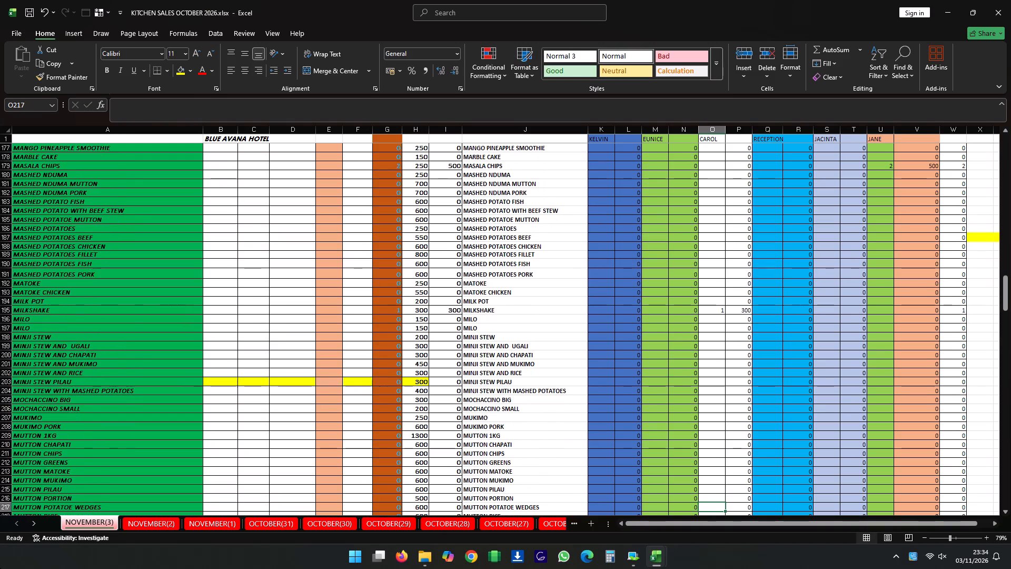
pyautogui.press('Up')
pyautogui.press('Up')
pyautogui.press('Up')
pyautogui.press('Up')
pyautogui.press('Up')
pyautogui.press('Up')
pyautogui.press('Up')
pyautogui.press('Up')
pyautogui.press('Up')
pyautogui.press('Up')
pyautogui.press('Up')
pyautogui.press('Up')
pyautogui.press('Up')
pyautogui.press('Up')
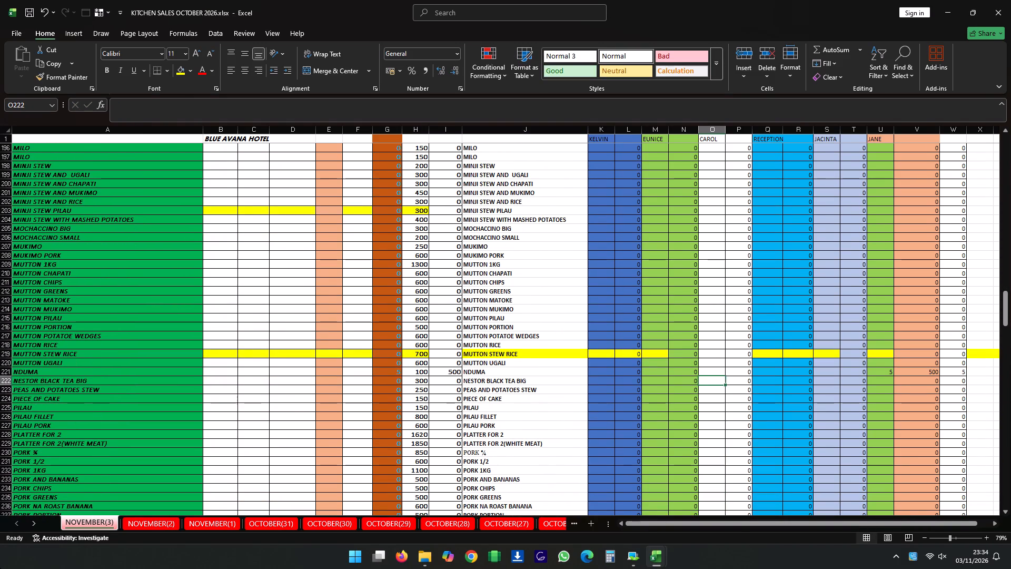
pyautogui.press('Up')
pyautogui.press('1')
pyautogui.press('Down')
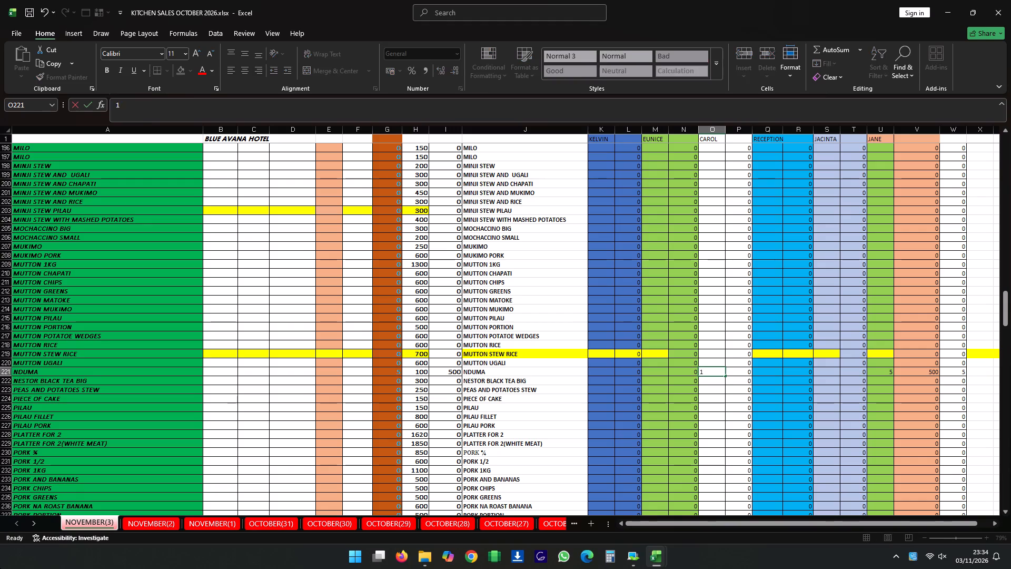
pyautogui.press('Up')
# Enter a quantity of 1 for STEAMED RICE in the CAROL column, row 276.
pyautogui.press('Down')
pyautogui.press('Down')
pyautogui.press('Down')
pyautogui.press('Down')
pyautogui.press('Down')
pyautogui.press('Down')
pyautogui.press('Down')
pyautogui.press('Down')
pyautogui.press('Down')
pyautogui.press('Down')
pyautogui.press('Down')
pyautogui.press('Down')
pyautogui.press('Down')
pyautogui.press('Down')
pyautogui.press('Down')
pyautogui.press('Down')
pyautogui.press('Down')
pyautogui.press('Down')
pyautogui.press('Down')
pyautogui.press('Down')
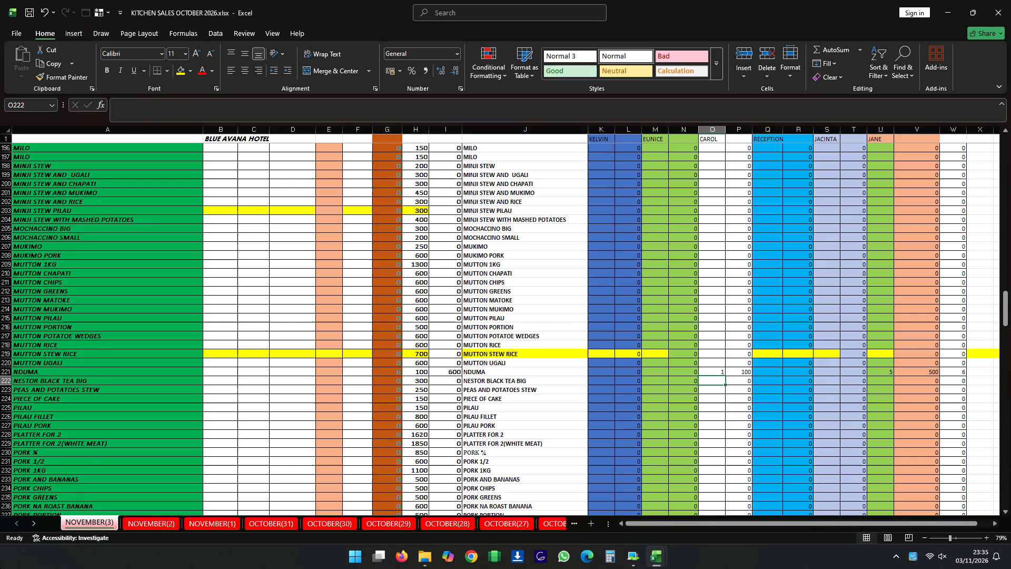
pyautogui.press('Down')
pyautogui.press('Down')
pyautogui.press('Down')
pyautogui.press('Down')
pyautogui.press('Down')
pyautogui.press('Down')
pyautogui.press('Down')
pyautogui.press('Down')
pyautogui.press('Down')
pyautogui.press('Down')
pyautogui.press('Down')
pyautogui.press('Down')
pyautogui.press('Down')
pyautogui.press('Down')
pyautogui.press('Down')
pyautogui.press('Down')
pyautogui.press('Down')
pyautogui.press('Down')
pyautogui.press('Down')
pyautogui.press('Down')
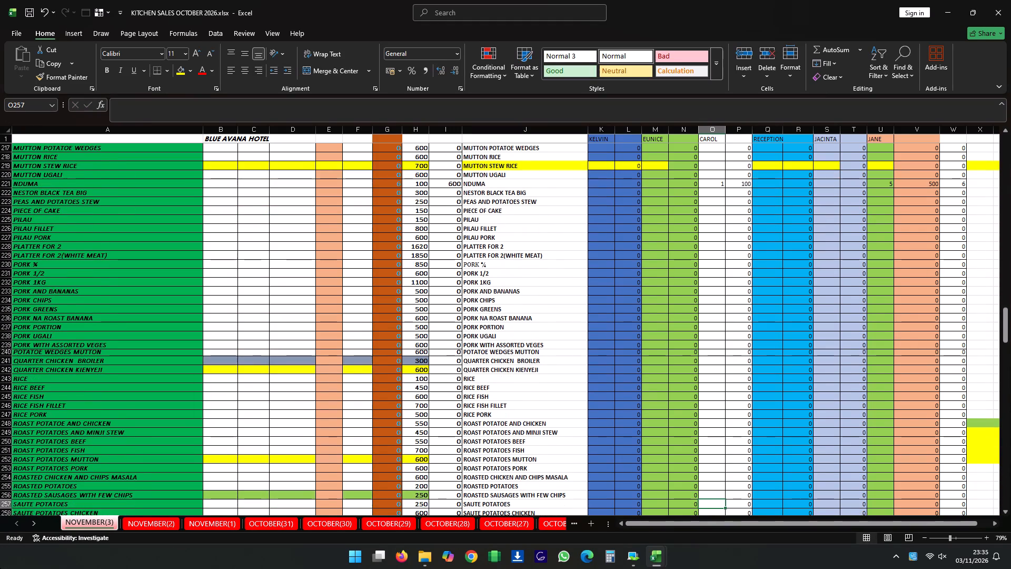
pyautogui.press('Up')
pyautogui.press('Up')
pyautogui.press('Up')
pyautogui.press('Up')
pyautogui.press('Up')
pyautogui.press('Up')
pyautogui.press('Up')
pyautogui.press('Up')
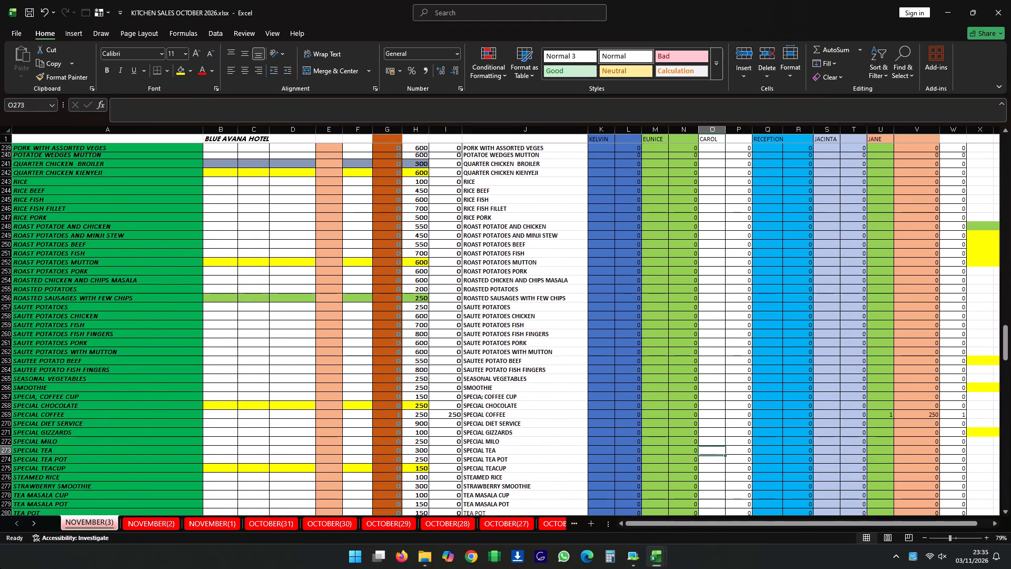
pyautogui.press('Down')
pyautogui.press('Down')
pyautogui.press('Down')
pyautogui.press('Down')
pyautogui.press('Down')
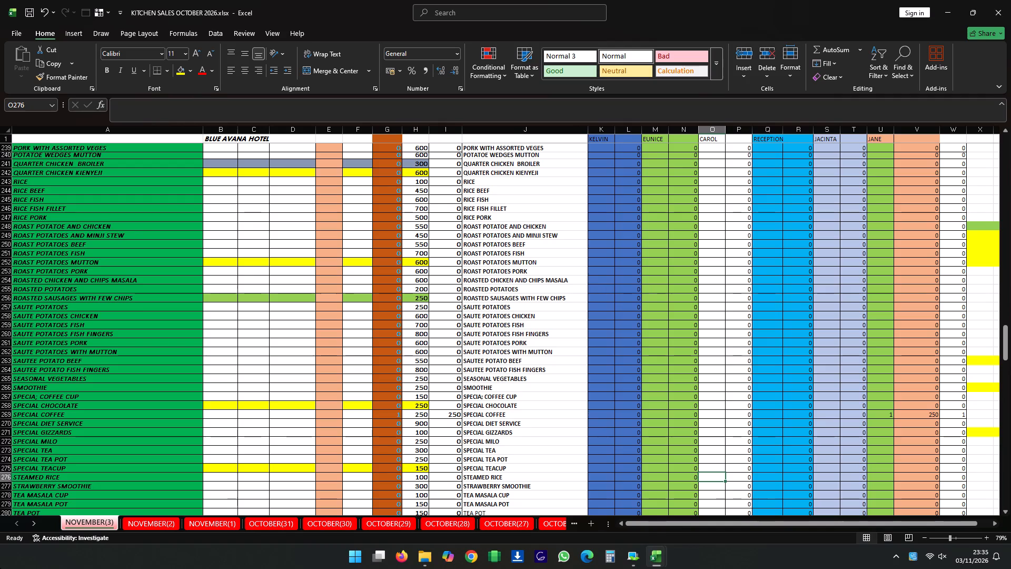
pyautogui.press('1')
pyautogui.press('Down')
pyautogui.press('Up')
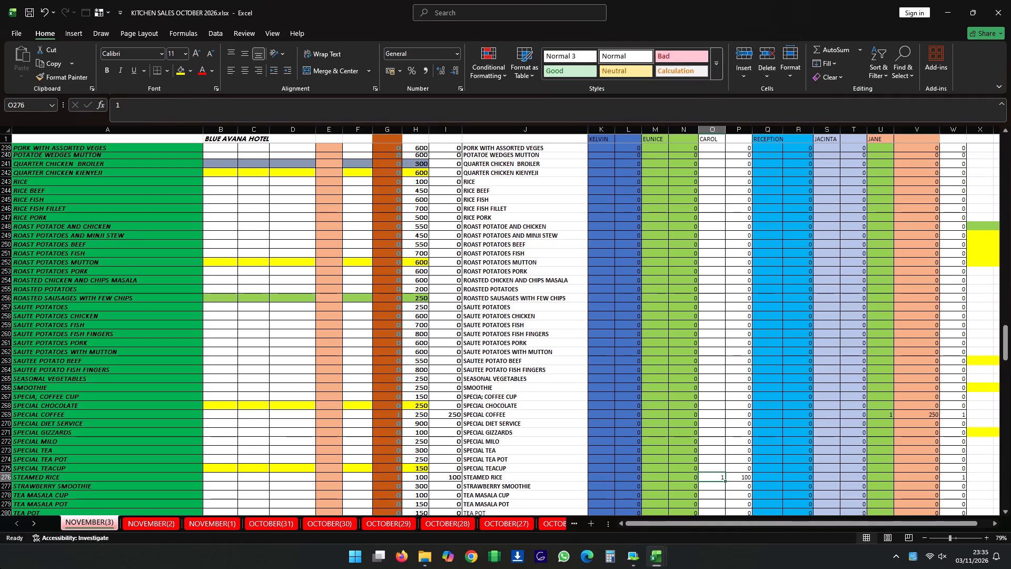
# Enter a quantity of 2 for TEA MASALA POT in the CAROL column, row 279.
pyautogui.press('Down')
pyautogui.press('Down')
pyautogui.press('Down')
pyautogui.press('Down')
pyautogui.press('Down')
pyautogui.press('Down')
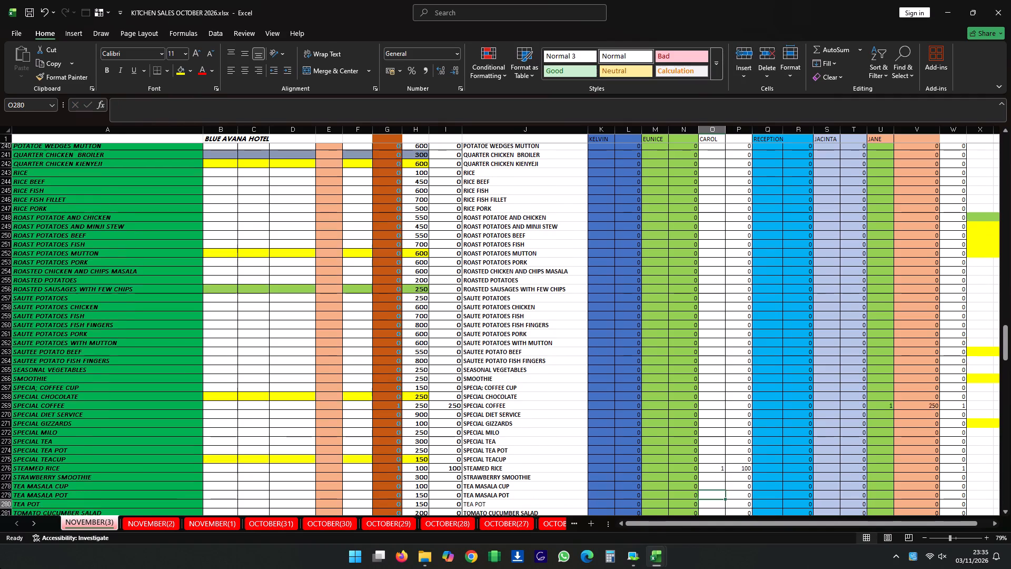
pyautogui.press('Up')
pyautogui.press('Up')
pyautogui.press('Up')
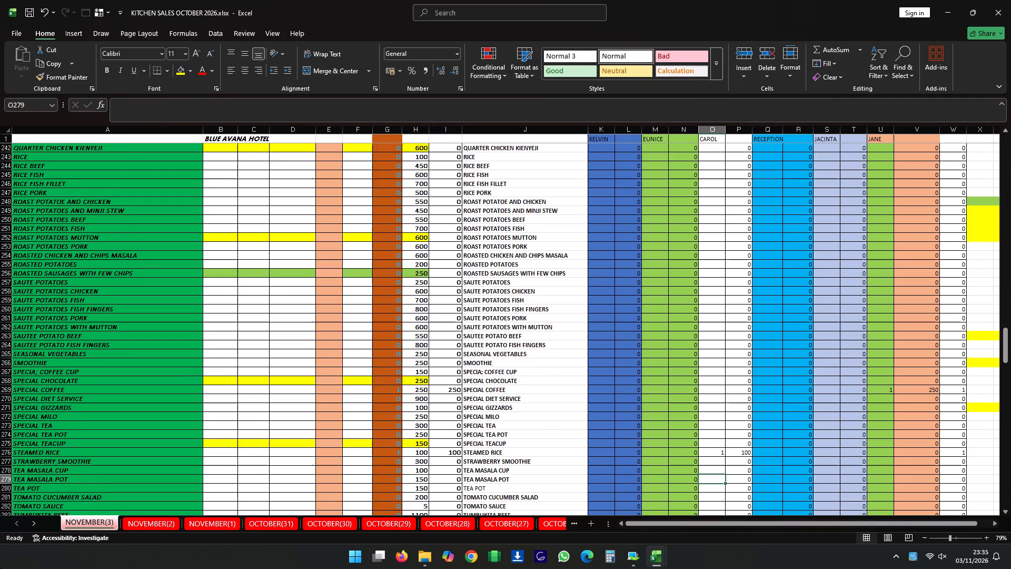
pyautogui.press('2')
pyautogui.press('Down')
pyautogui.press('Up')
pyautogui.press('Down')
pyautogui.press('Down')
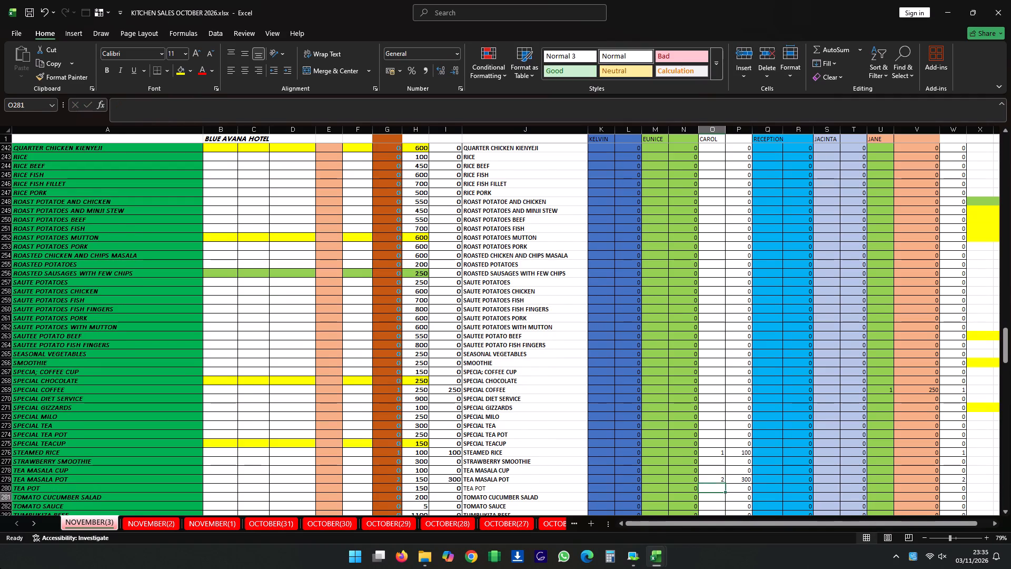
# Enter a quantity of 2 for UGALI BEEF in the CAROL column, row 286.
pyautogui.press('Down')
pyautogui.press('Down')
pyautogui.press('Down')
pyautogui.press('Down')
pyautogui.press('Down')
pyautogui.press('Down')
pyautogui.press('Down')
pyautogui.press('Down')
pyautogui.press('Down')
pyautogui.press('Down')
pyautogui.press('Down')
pyautogui.press('Down')
pyautogui.press('Down')
pyautogui.press('Down')
pyautogui.press('Down')
pyautogui.press('Down')
pyautogui.press('Down')
pyautogui.press('Down')
pyautogui.press('Up')
pyautogui.press('Up')
pyautogui.press('Up')
pyautogui.press('Up')
pyautogui.press('Up')
pyautogui.press('Up')
pyautogui.press('Up')
pyautogui.press('Up')
pyautogui.press('Up')
pyautogui.press('Up')
pyautogui.press('Up')
pyautogui.press('Up')
pyautogui.press('Up')
pyautogui.press('Up')
pyautogui.press('Up')
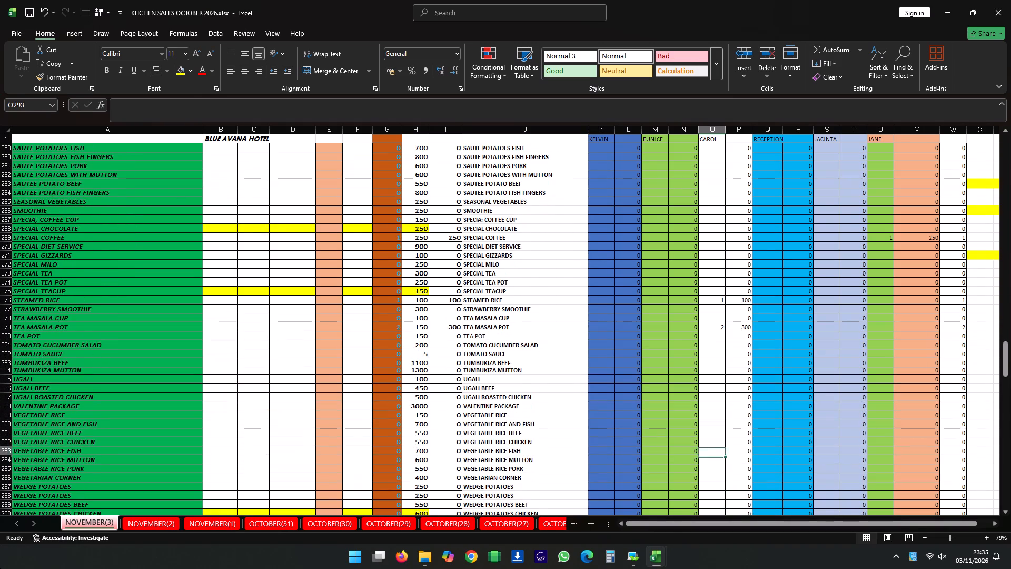
pyautogui.press('Down')
pyautogui.press('Down')
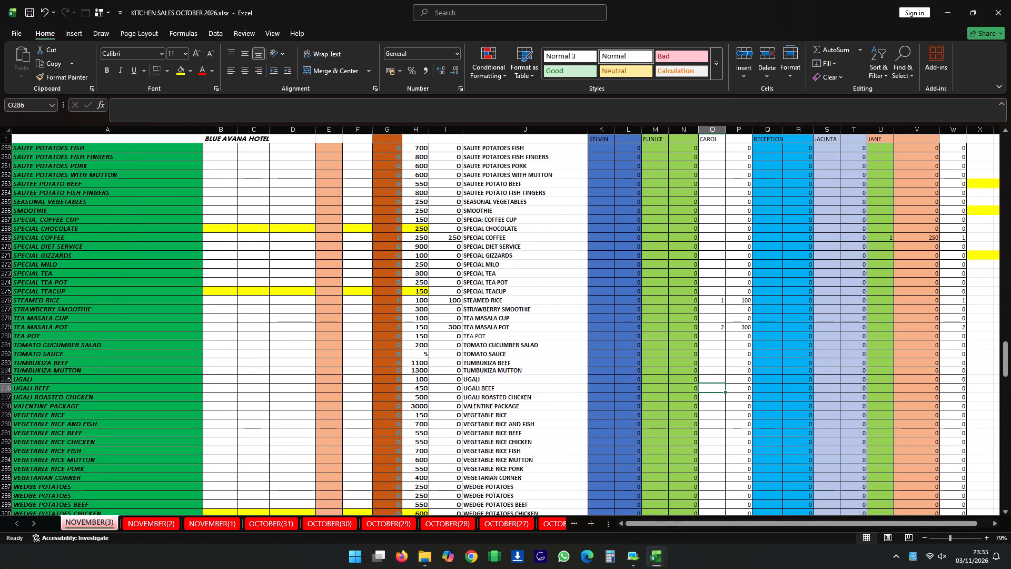
pyautogui.press('2')
pyautogui.press('Down')
# Review the CAROL column from the vegetable rice items through the X. breakfast items and the TOTAL row.
pyautogui.press('Down')
pyautogui.press('Down')
pyautogui.press('Down')
pyautogui.press('Down')
pyautogui.press('Down')
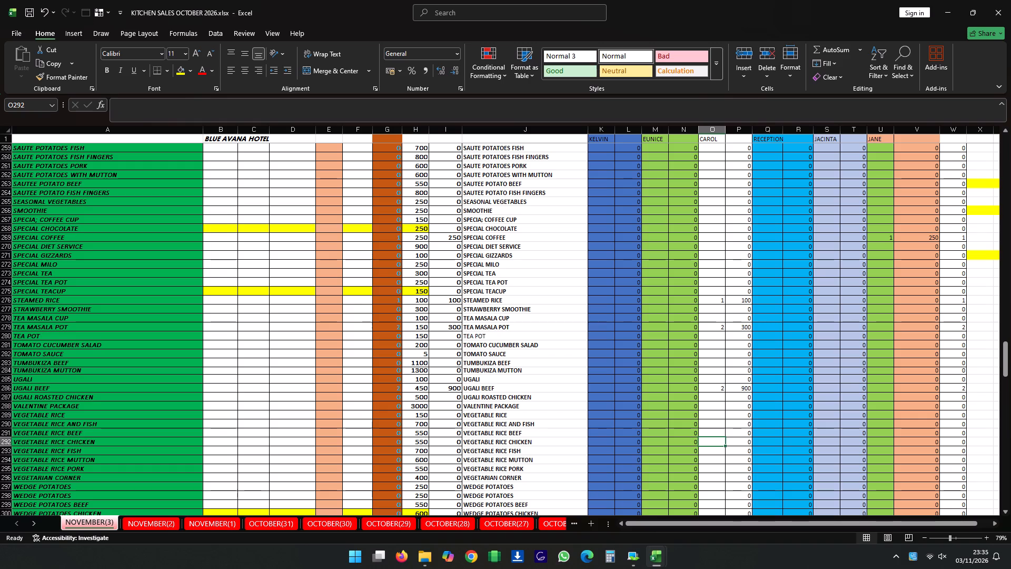
pyautogui.scroll(-8, 290, 367)
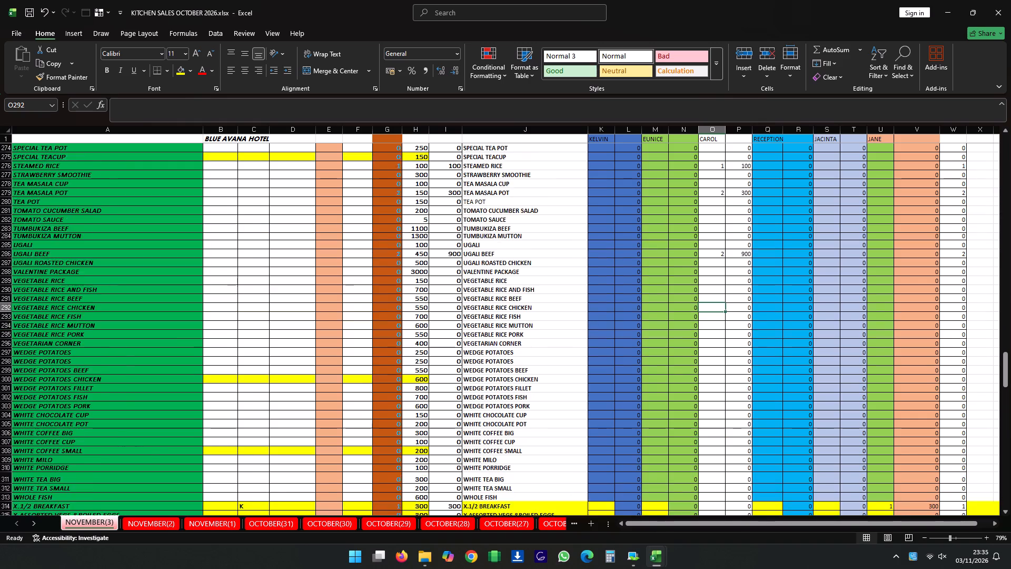
pyautogui.scroll(-20, 290, 368)
pyautogui.scroll(-2, 290, 368)
pyautogui.scroll(7, 290, 368)
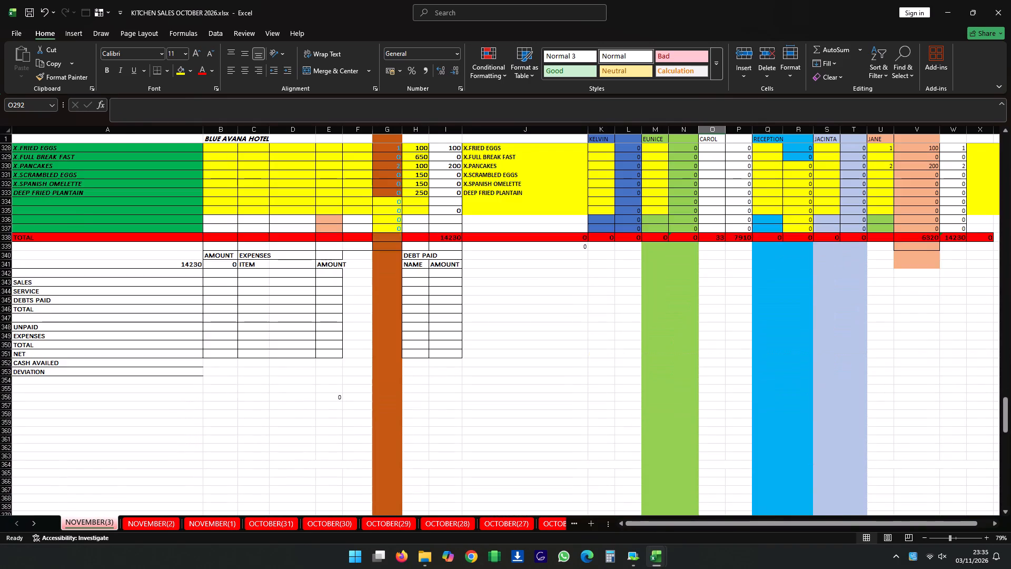
pyautogui.scroll(5, 290, 368)
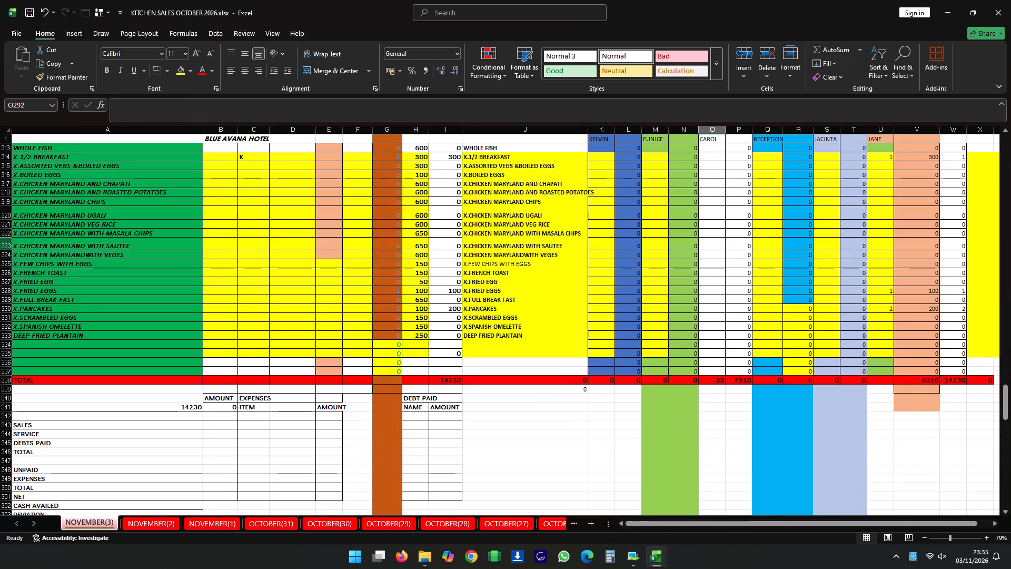
pyautogui.click(70, 309)
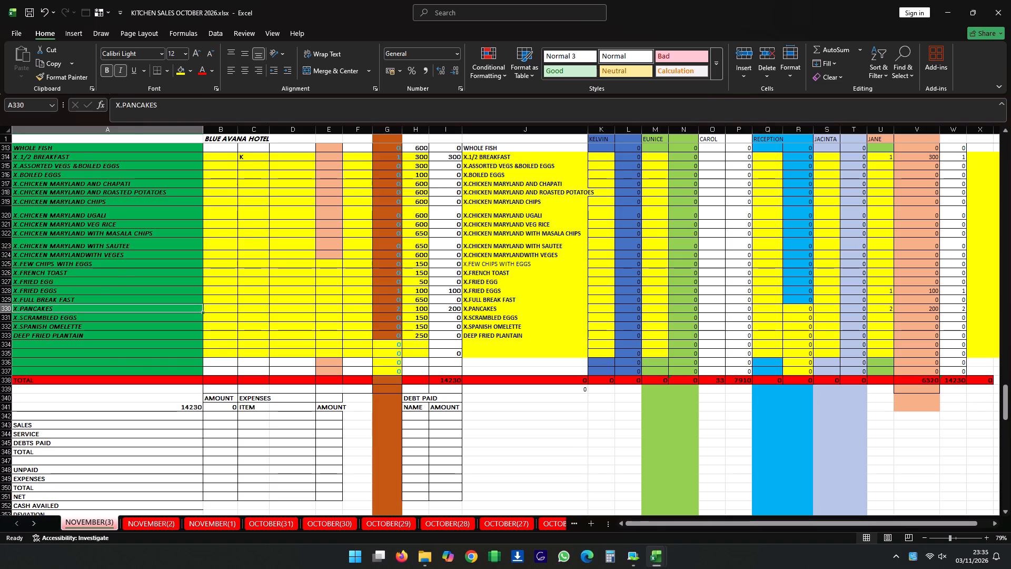
pyautogui.scroll(4, 72, 306)
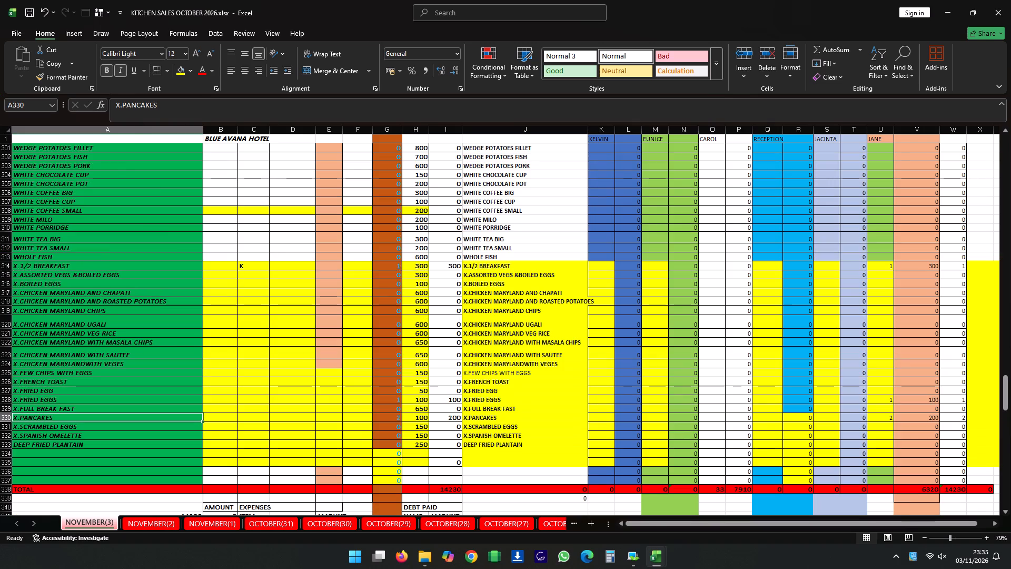
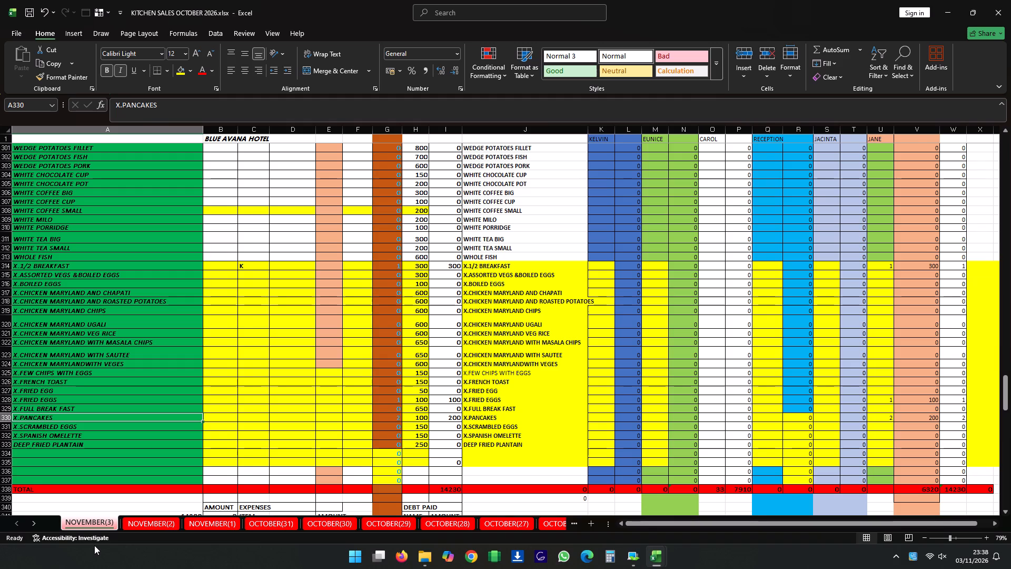
# Examine the TOTAL row and the sales, expenses and debt paid summary below the item list on the NOVEMBER(3) sheet.
pyautogui.scroll(-8, 94, 546)
pyautogui.scroll(-11, 588, 274)
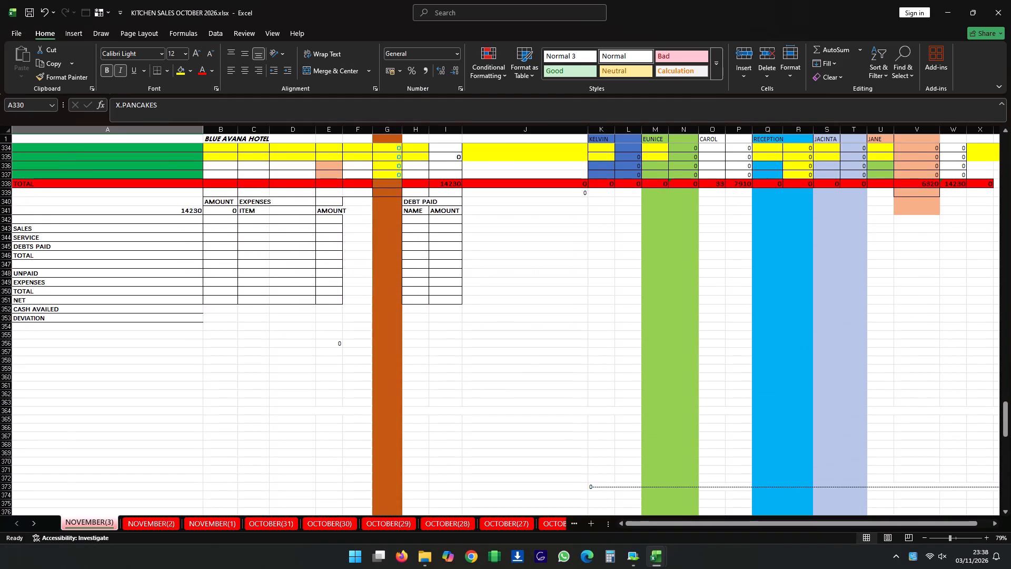
pyautogui.scroll(-1, 587, 278)
pyautogui.scroll(3, 587, 278)
pyautogui.scroll(-1, 587, 278)
pyautogui.scroll(3, 585, 282)
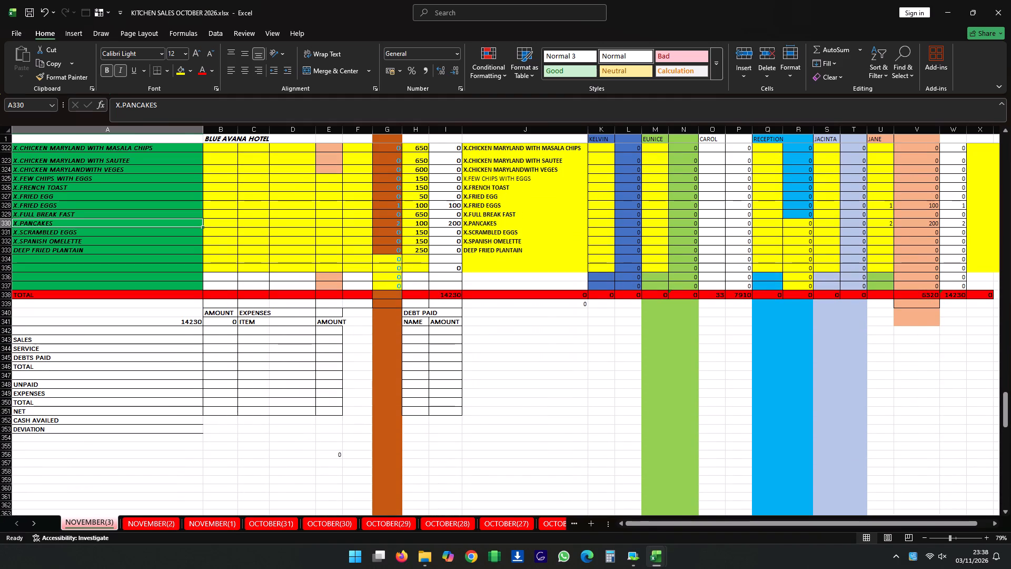
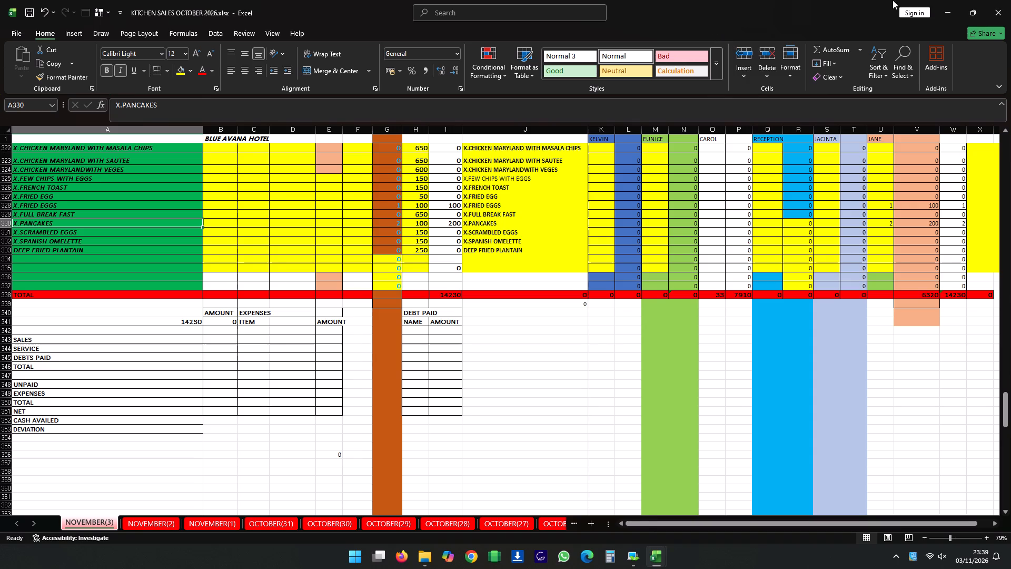
# Open the WAITERS SHORTS & BILLS OCTOBER 2026 workbook from the OCTOBER 2026 folder.
pyautogui.click(950, 4)
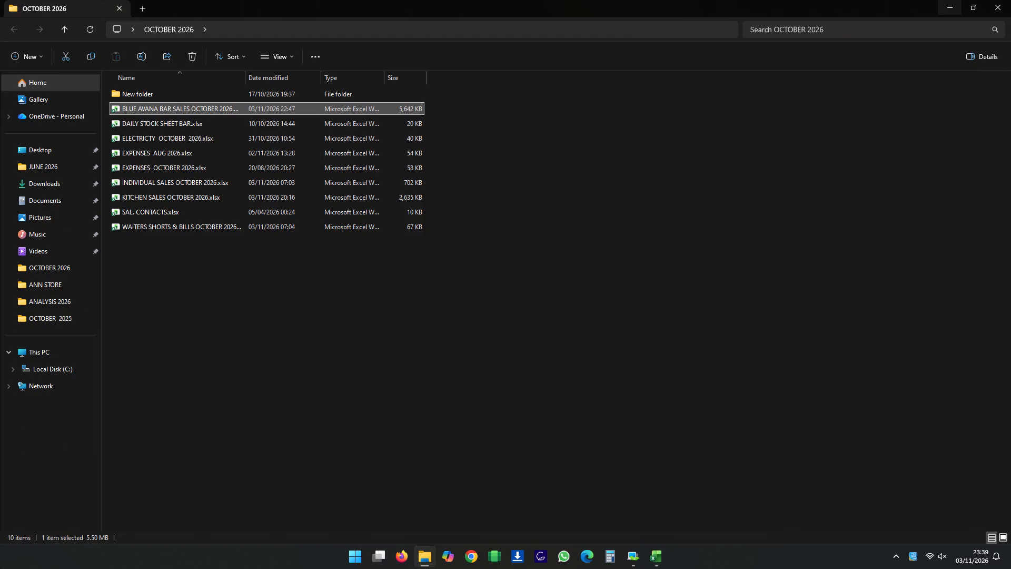
pyautogui.doubleClick(289, 232)
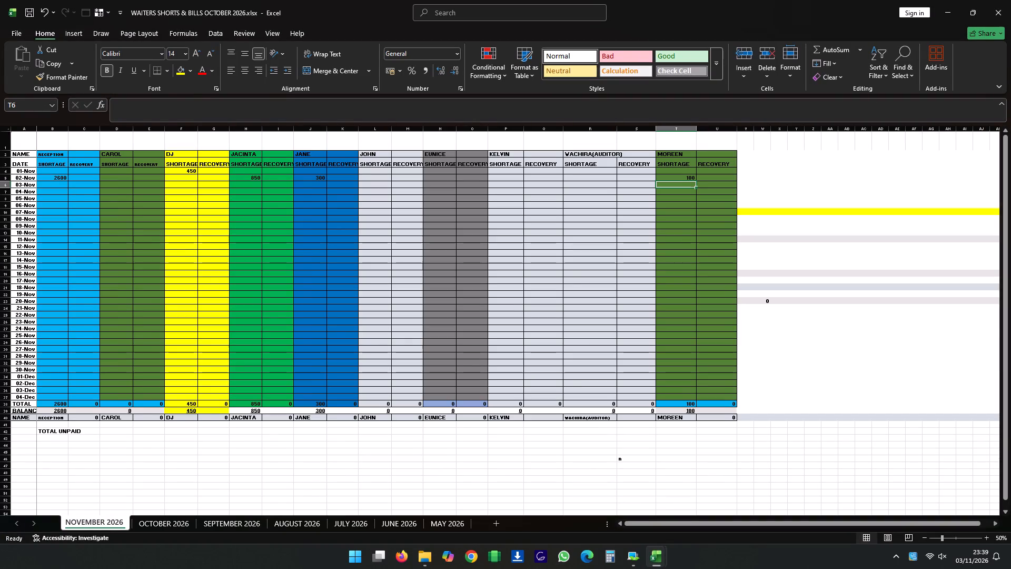
# Examine the staff and reception shortage and recovery entries for the first days of November on the NOVEMBER 2026 sheet.
pyautogui.click(147, 252)
pyautogui.click(36, 181)
pyautogui.click(55, 180)
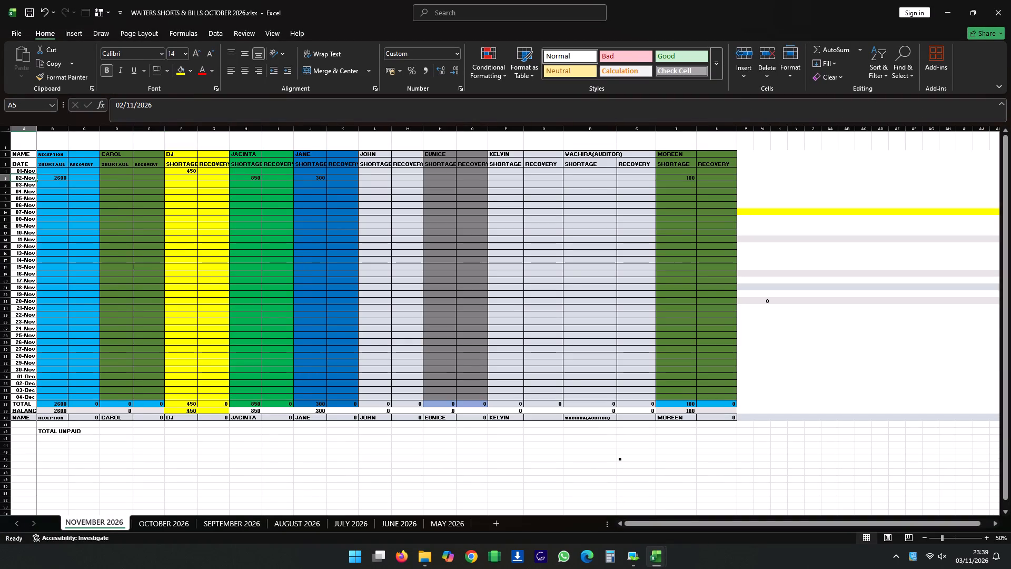
pyautogui.click(115, 198)
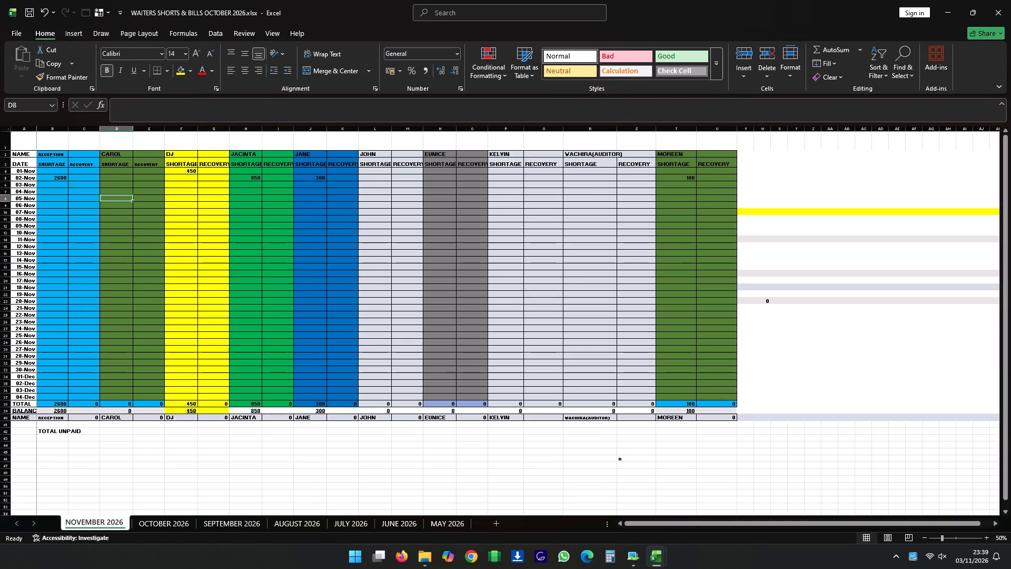
pyautogui.click(190, 172)
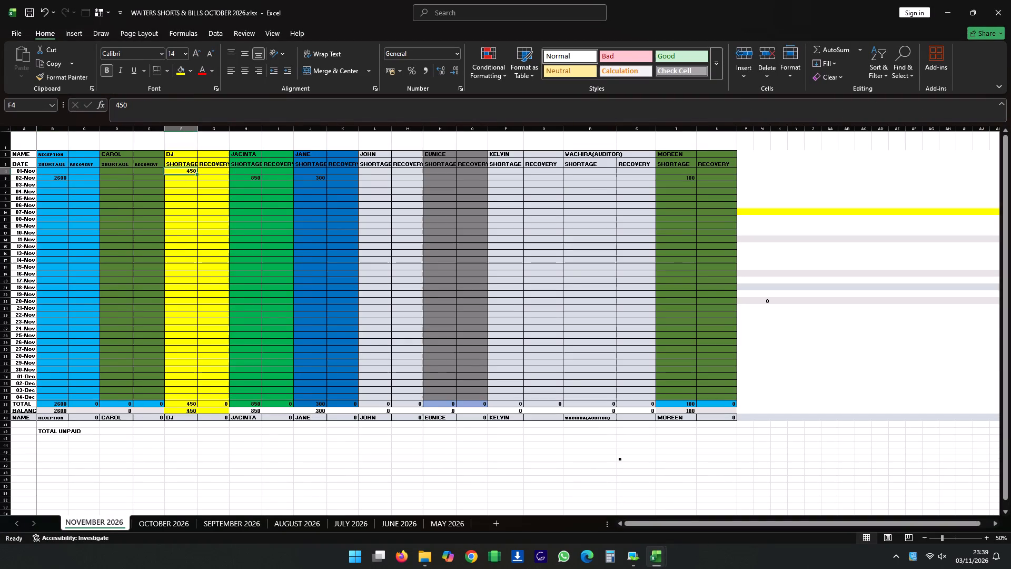
pyautogui.click(247, 178)
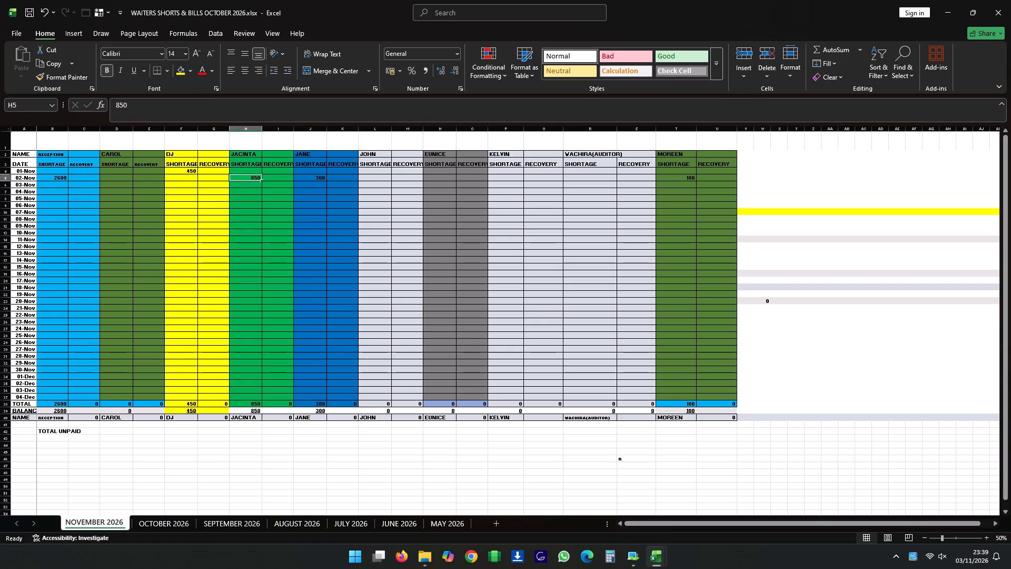
pyautogui.click(318, 181)
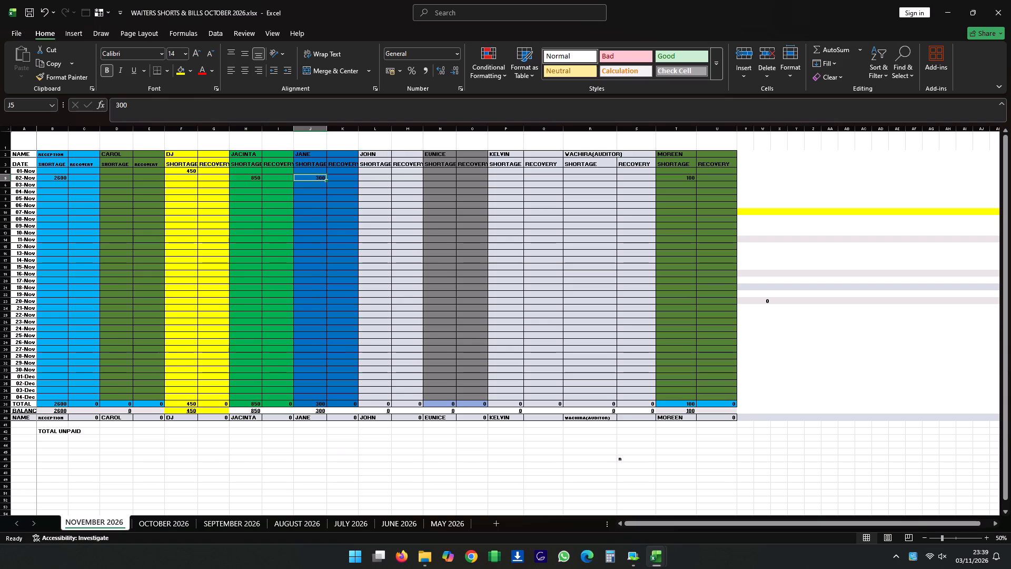
pyautogui.click(675, 179)
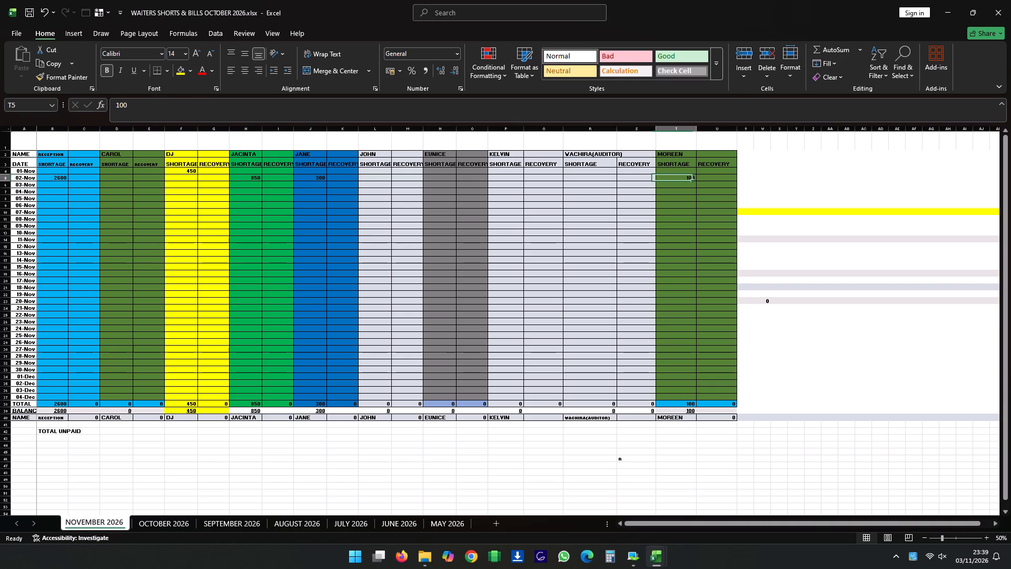
pyautogui.scroll(2, 680, 244)
pyautogui.moveTo(675, 524); pyautogui.dragTo(556, 509)
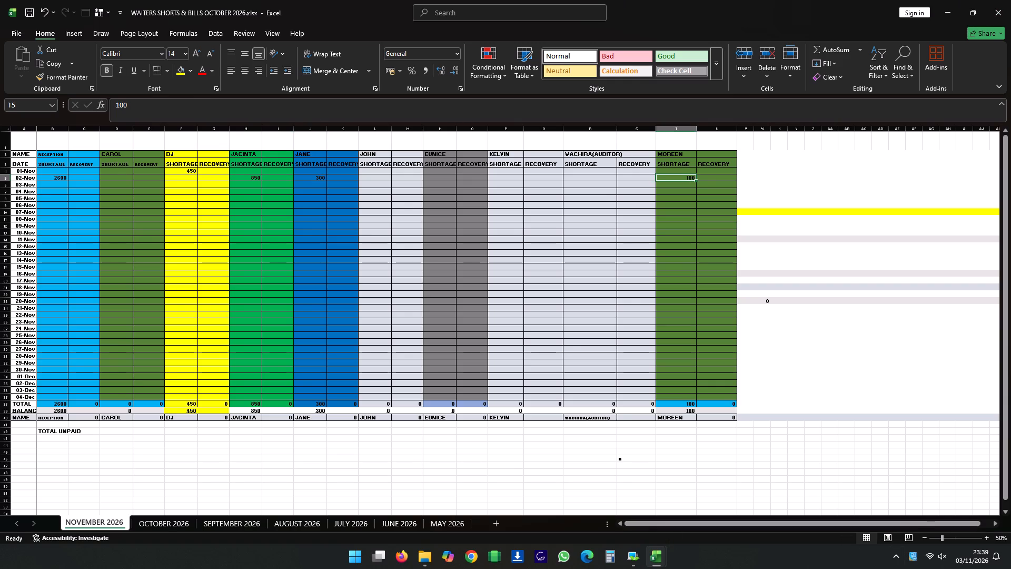
pyautogui.click(61, 179)
pyautogui.click(82, 188)
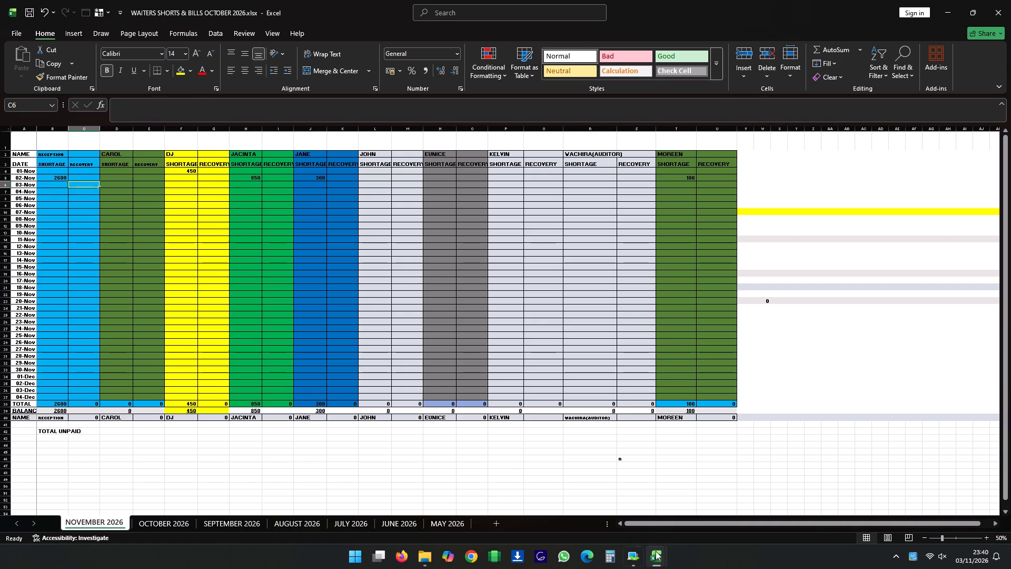
# Switch to the BLUE AVANA BAR SALES OCTOBER 2026 workbook.
pyautogui.click(658, 504)
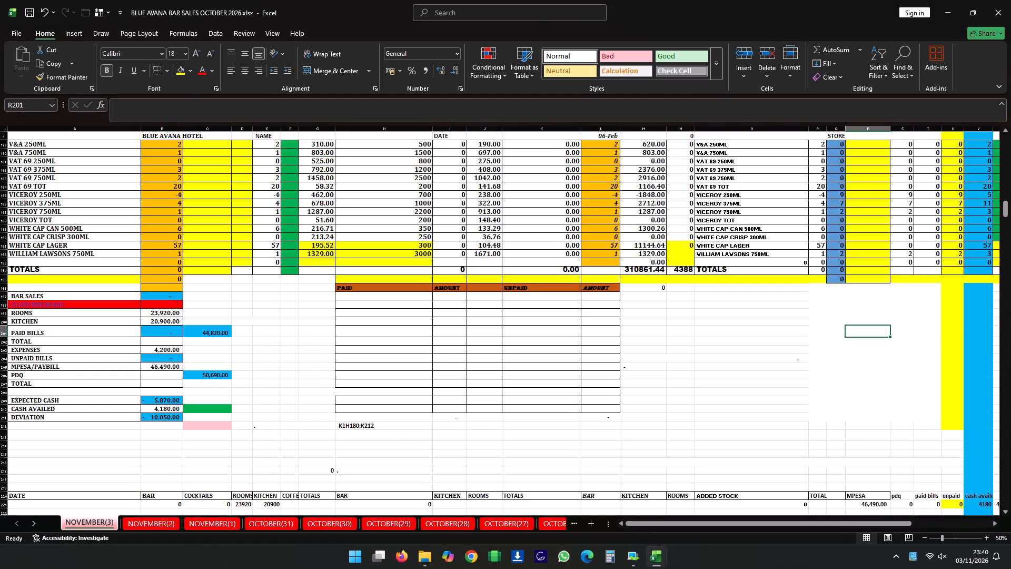
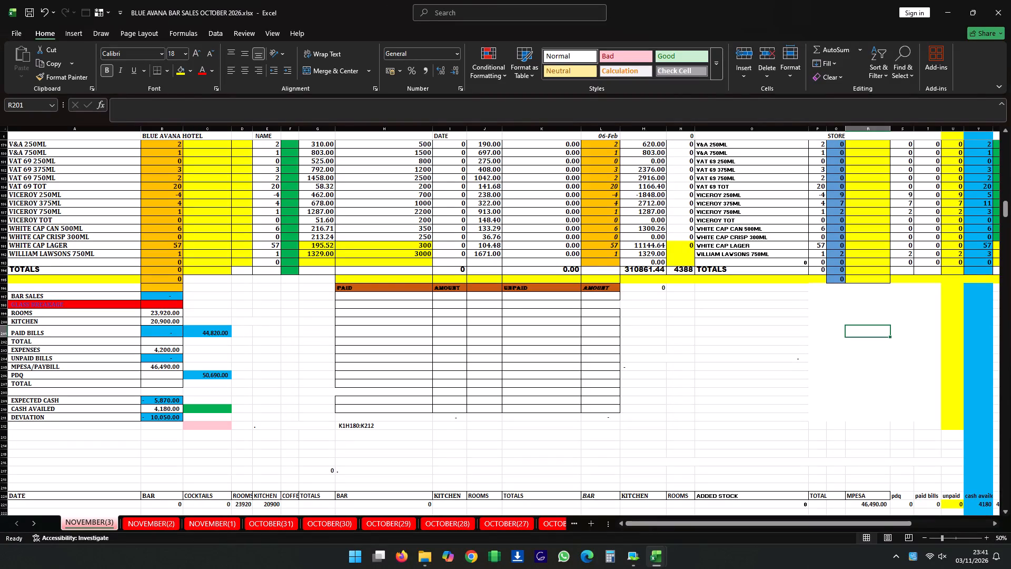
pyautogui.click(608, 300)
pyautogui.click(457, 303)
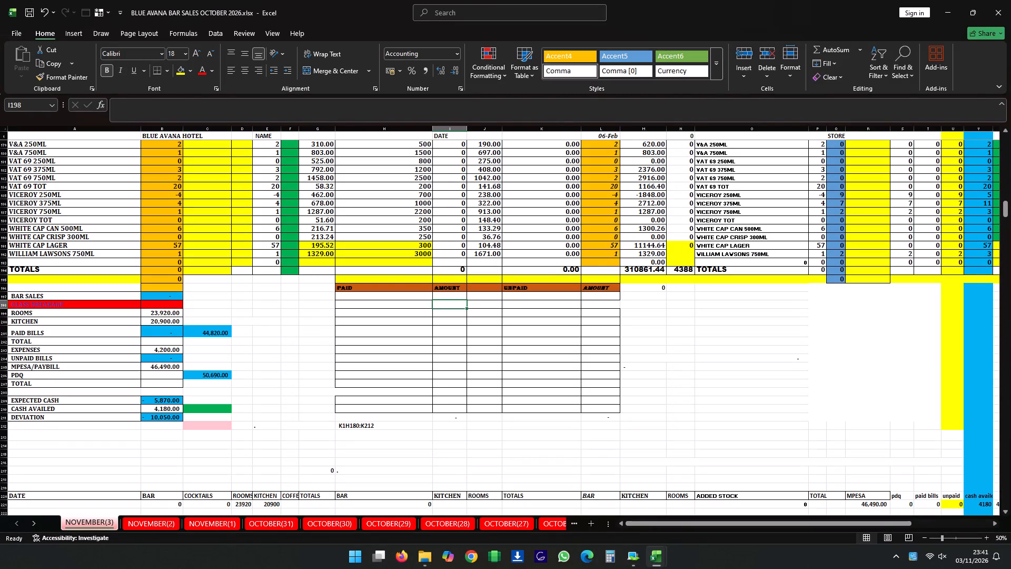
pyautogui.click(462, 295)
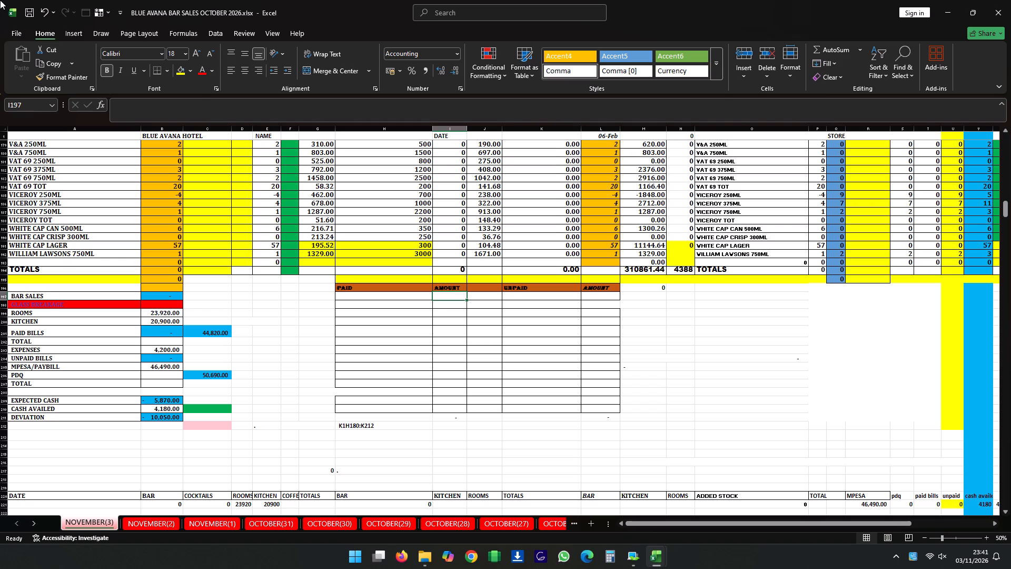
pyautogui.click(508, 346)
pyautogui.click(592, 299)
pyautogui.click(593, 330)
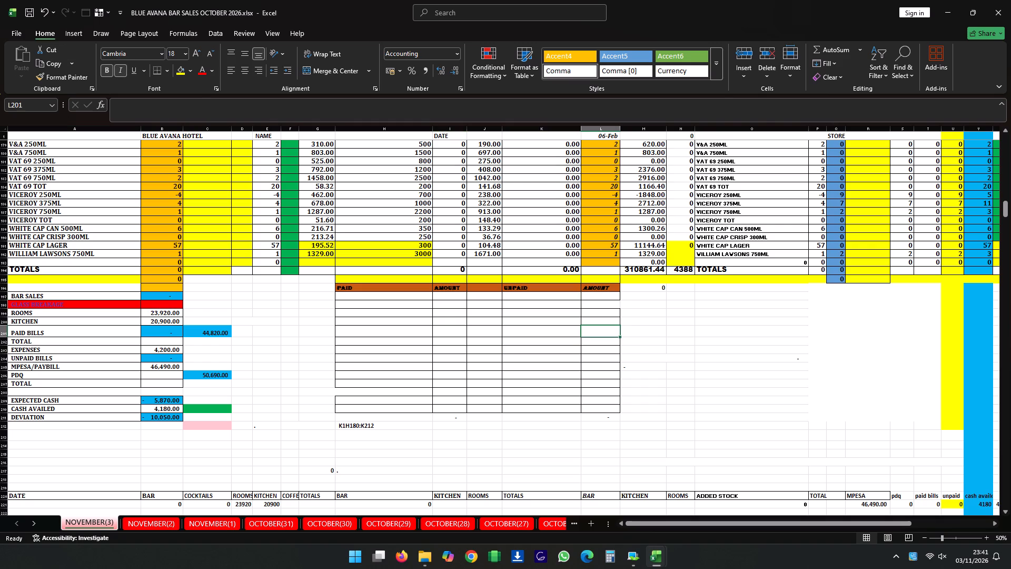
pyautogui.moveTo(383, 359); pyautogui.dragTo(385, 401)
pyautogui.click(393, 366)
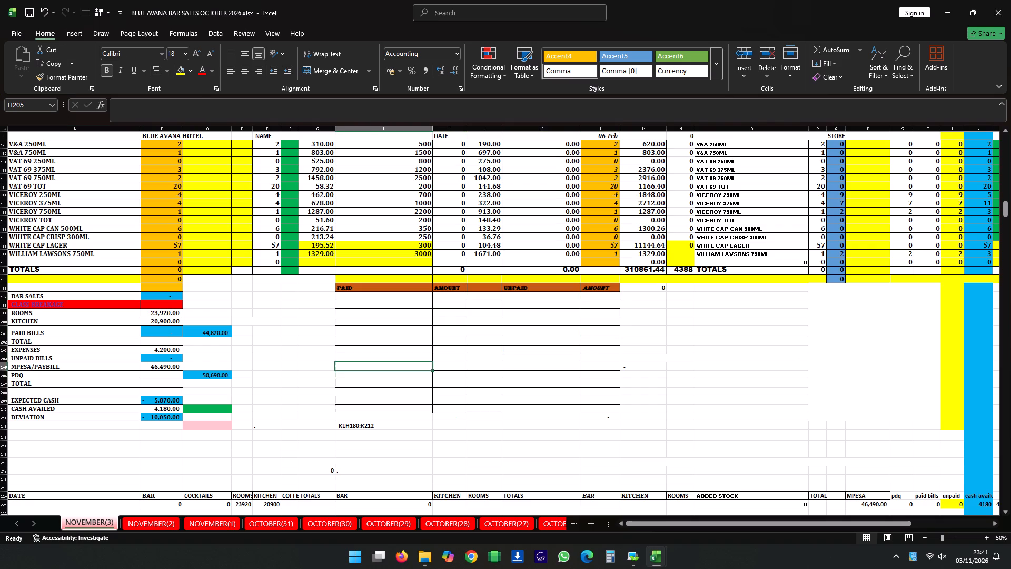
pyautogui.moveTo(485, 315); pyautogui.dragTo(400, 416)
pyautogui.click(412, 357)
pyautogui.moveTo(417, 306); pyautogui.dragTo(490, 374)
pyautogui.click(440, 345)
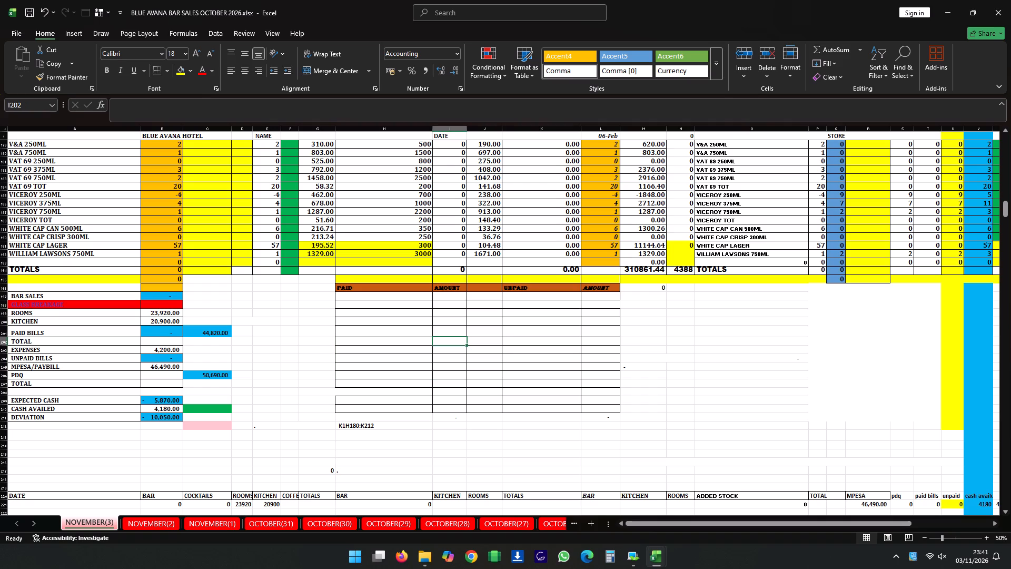
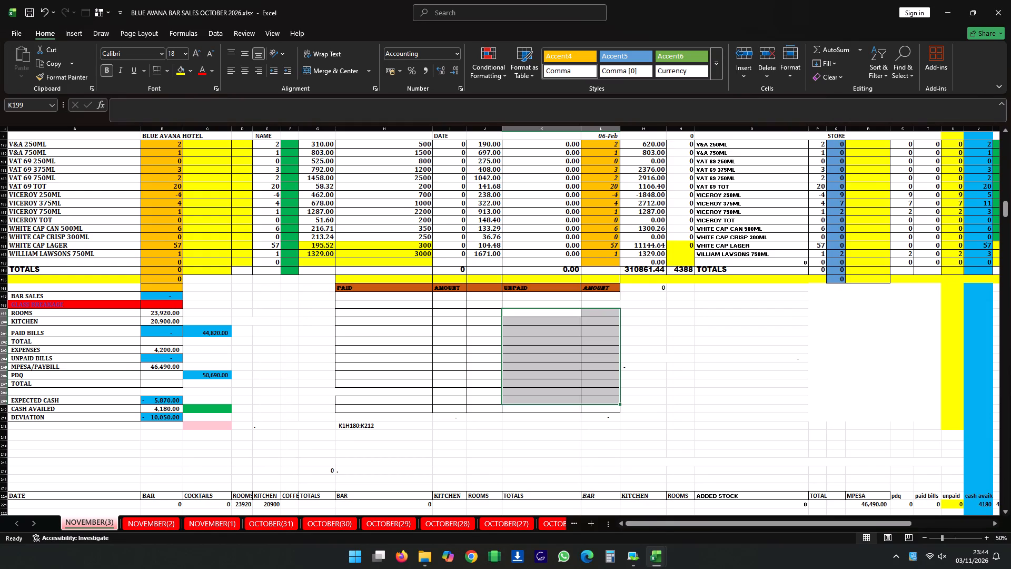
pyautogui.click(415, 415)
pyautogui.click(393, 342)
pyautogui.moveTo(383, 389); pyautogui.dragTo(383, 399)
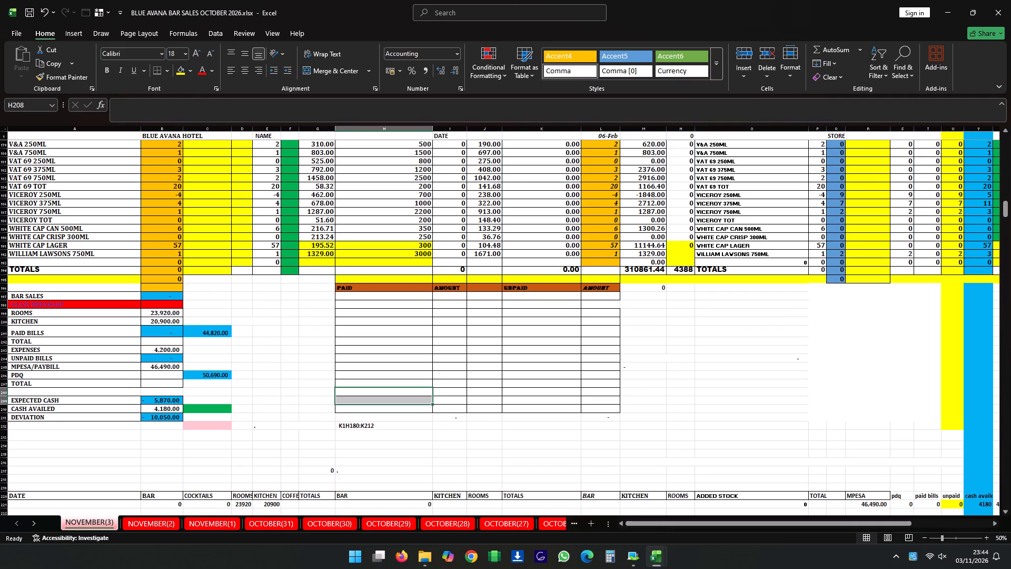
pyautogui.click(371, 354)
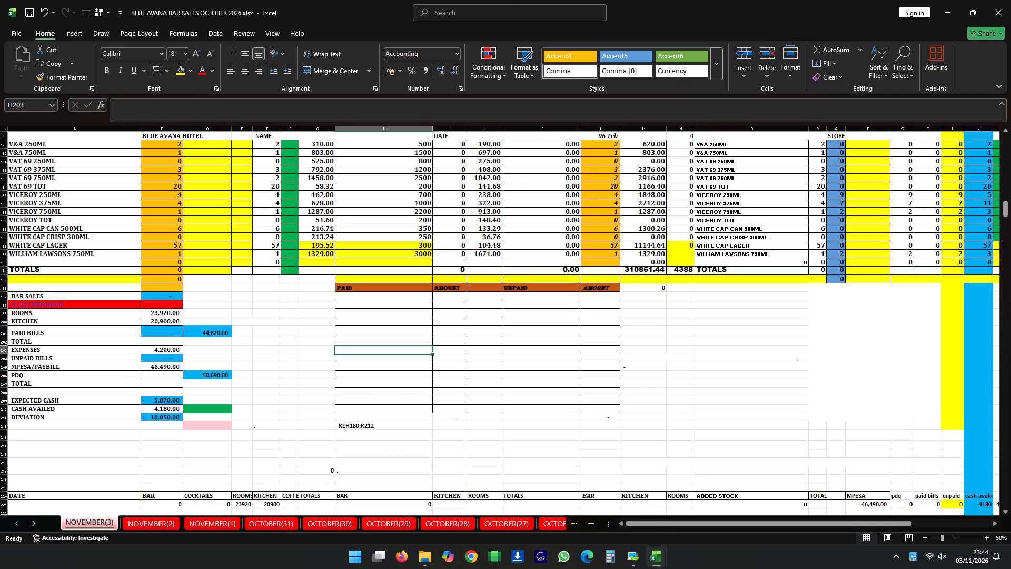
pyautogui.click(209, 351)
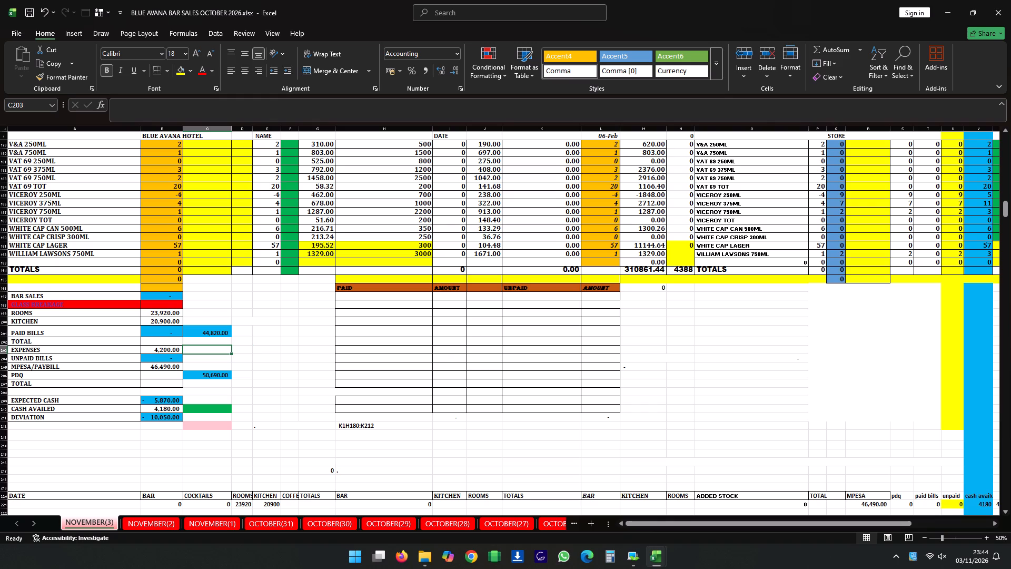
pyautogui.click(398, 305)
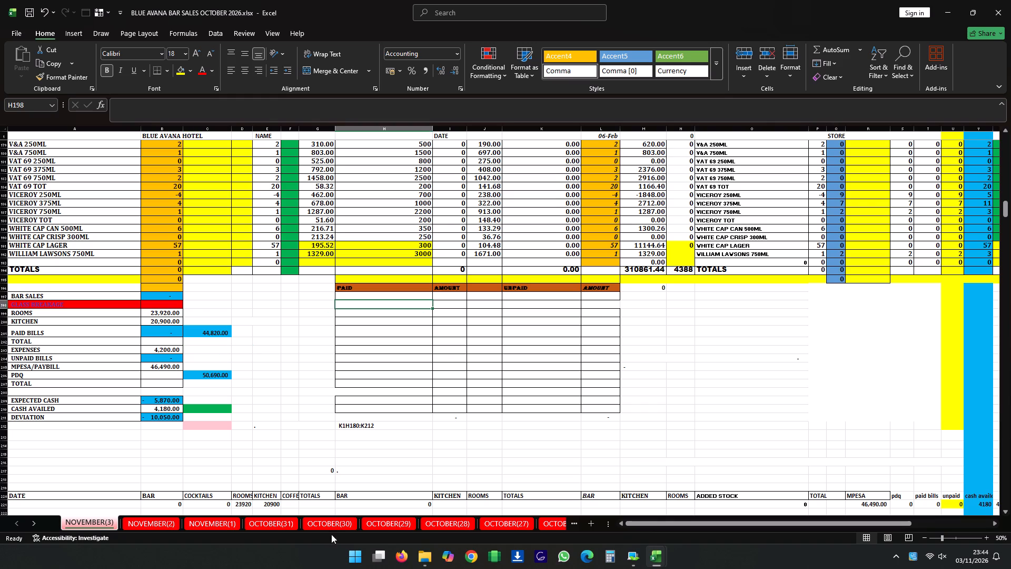
# Put away the bar sales and waiters' shorts workbooks to return to the KITCHEN SALES OCTOBER 2026 workbook.
pyautogui.click(939, 2)
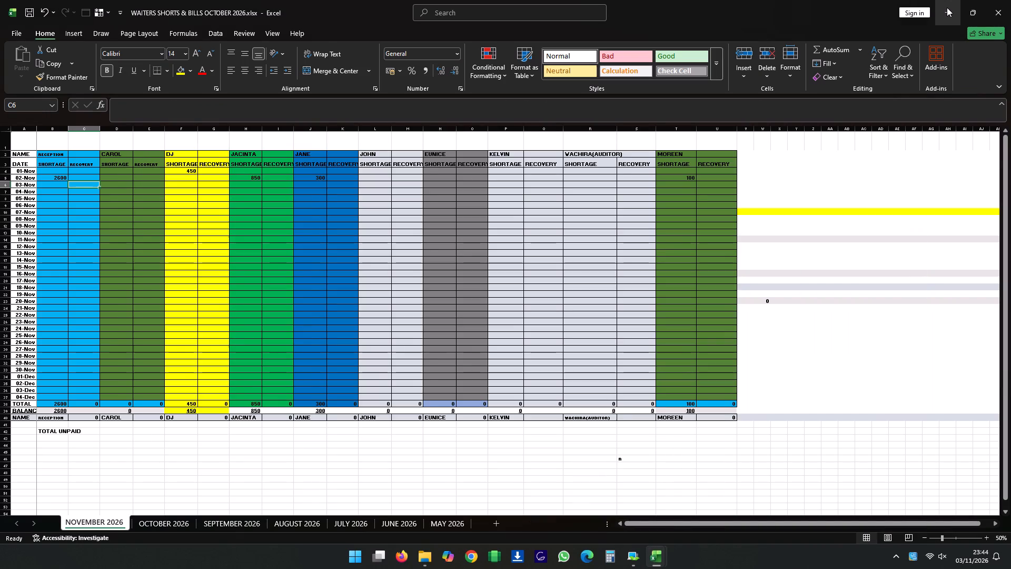
pyautogui.click(947, 17)
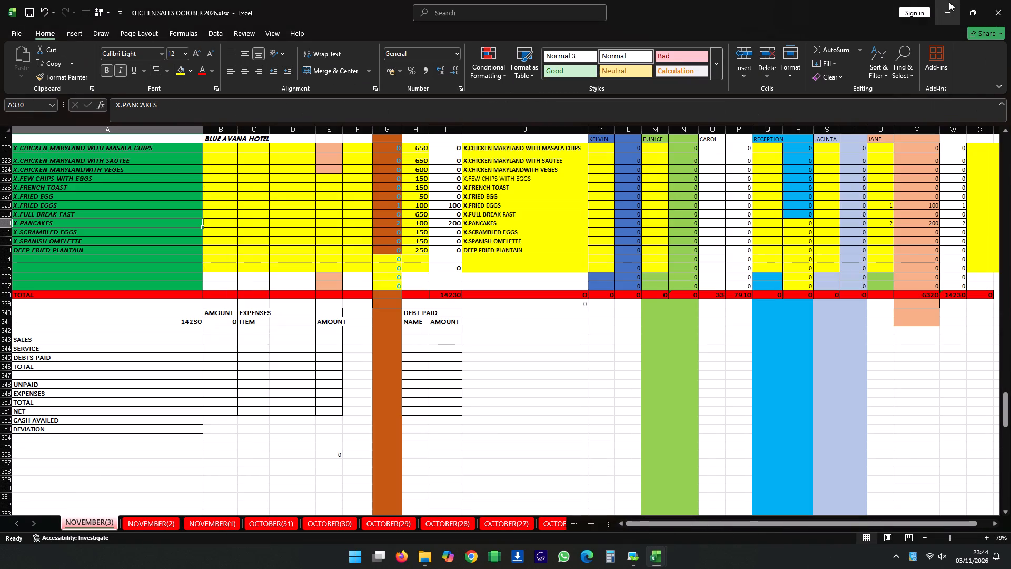